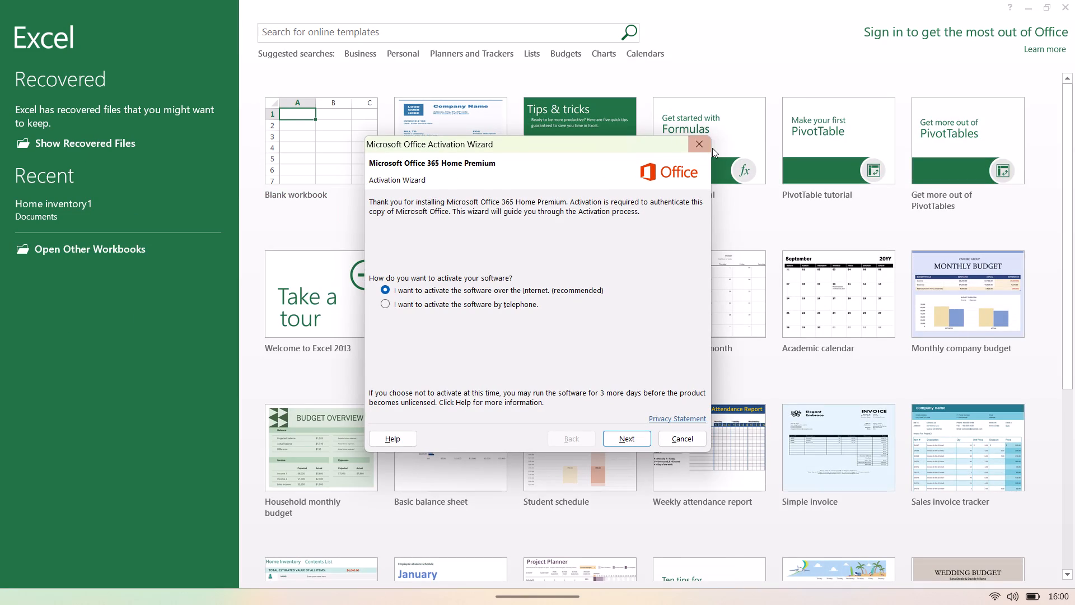
Close the Microsoft Office Activation Wizard without activating the software.
{"action": "left_click", "coordinate": [698, 148]}
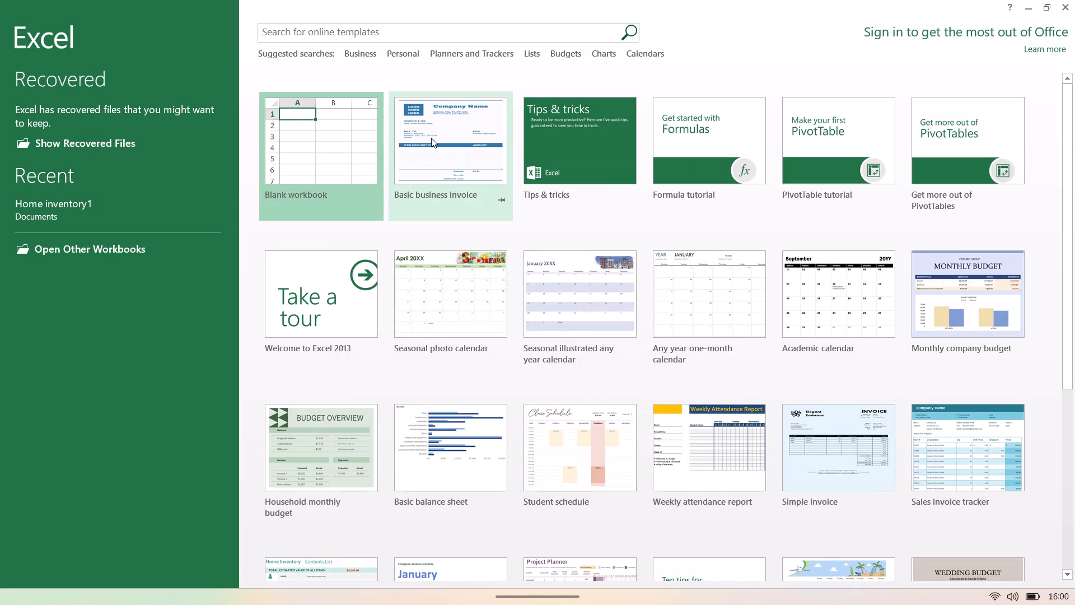
Open the recent Home inventory1 workbook, leaving the mail link in its address cell unopened.
{"action": "left_click", "coordinate": [70, 211]}
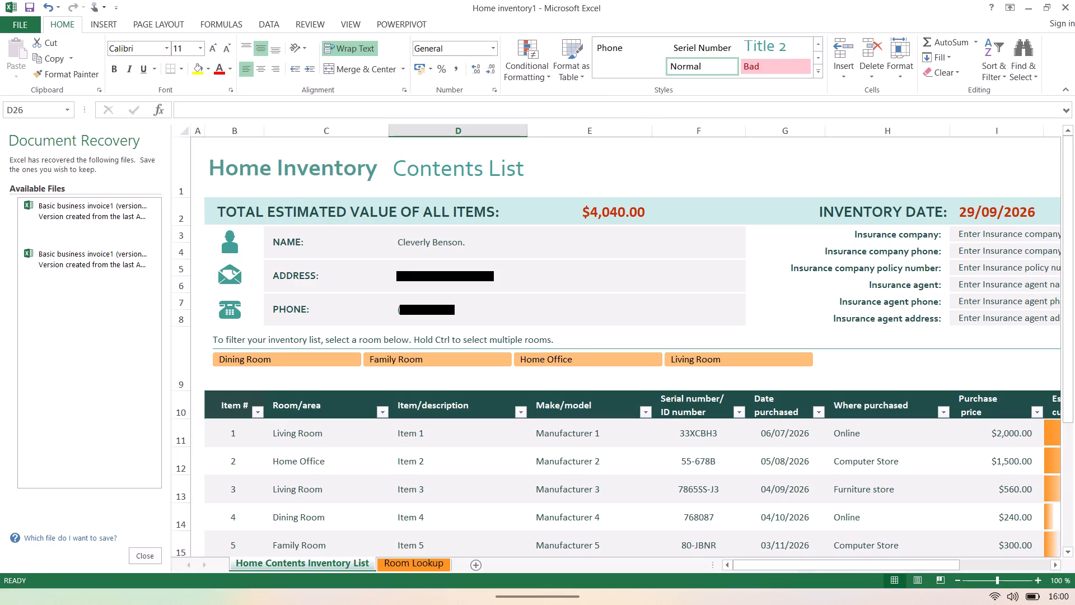
{"action": "left_click", "coordinate": [451, 278]}
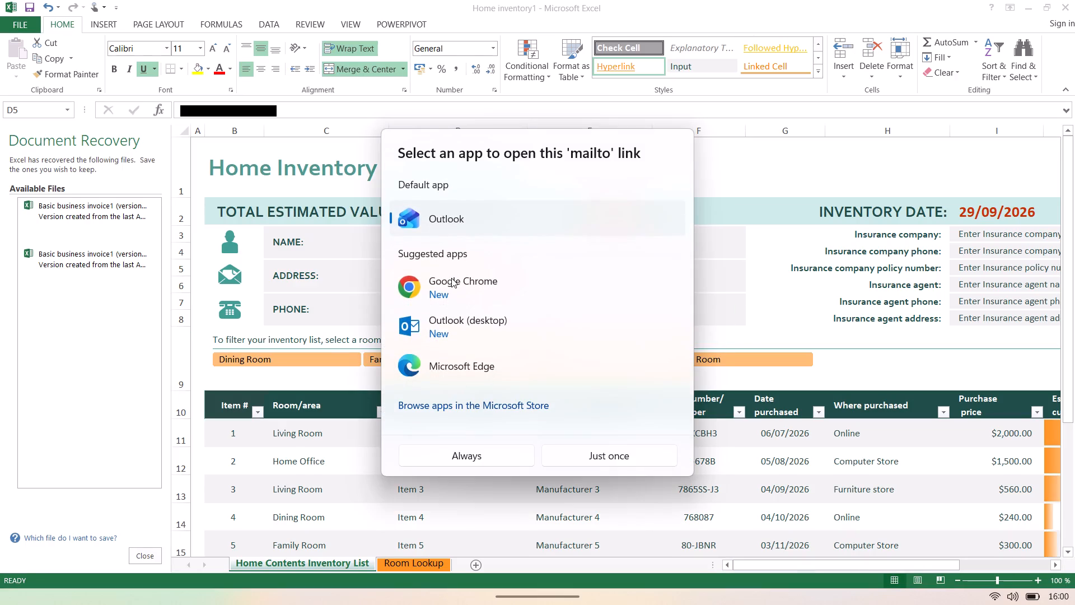
{"action": "left_click", "coordinate": [793, 295]}
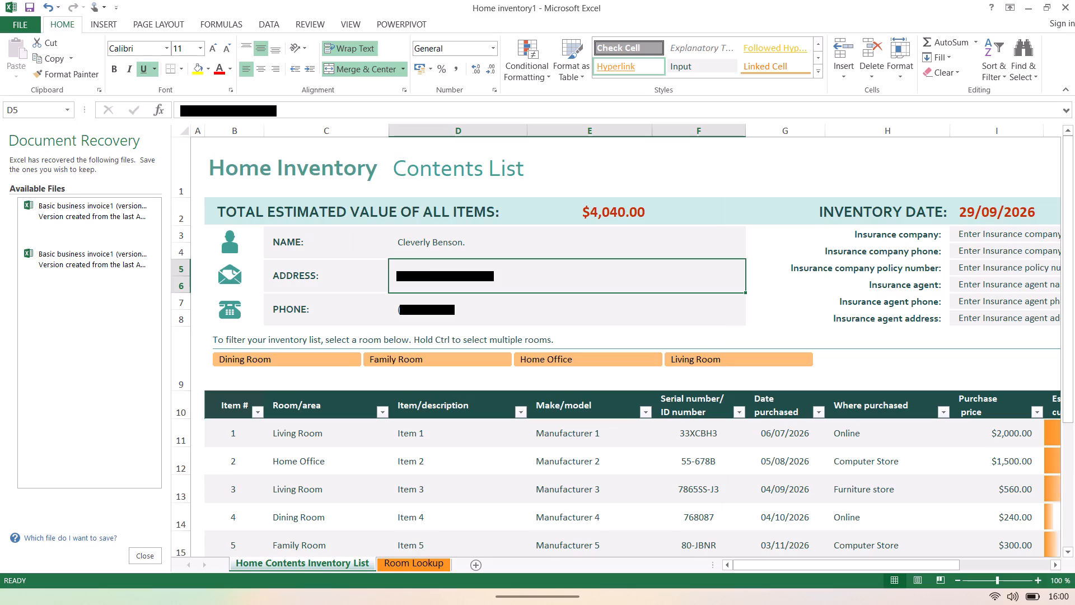
Open the second recovered version of Basic business invoice1 from the available recovered files.
{"action": "left_click", "coordinate": [77, 267]}
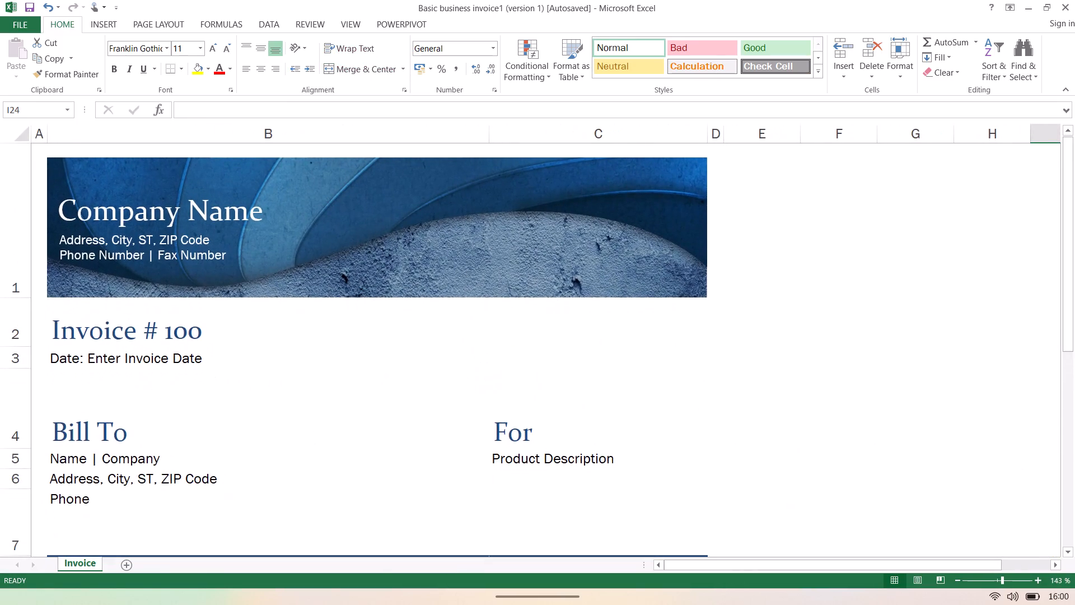
Open the Company Name text in the invoice's header banner for editing.
{"action": "left_click", "coordinate": [168, 211]}
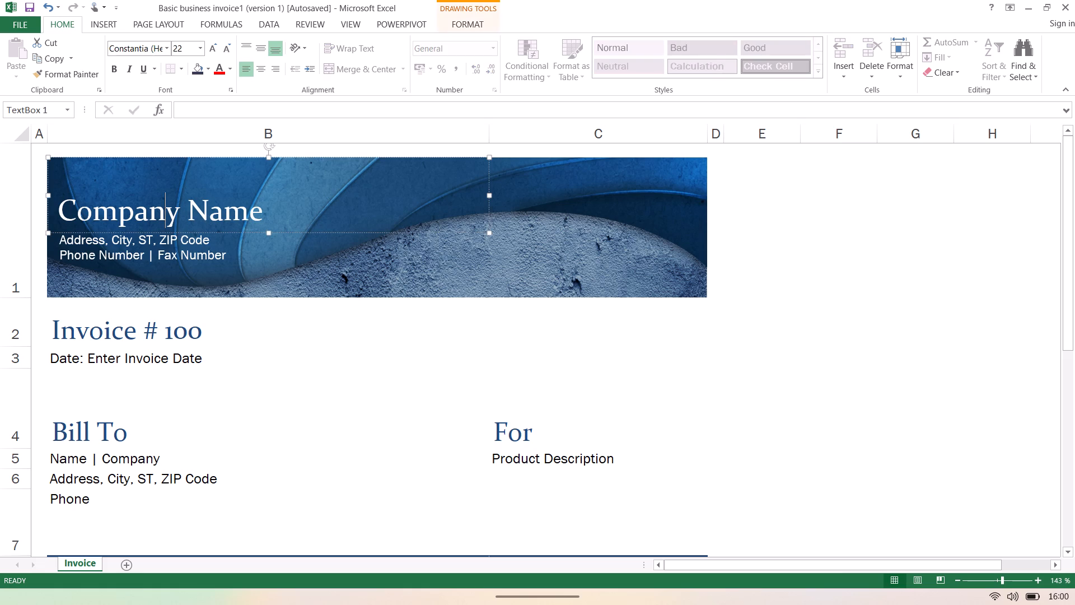
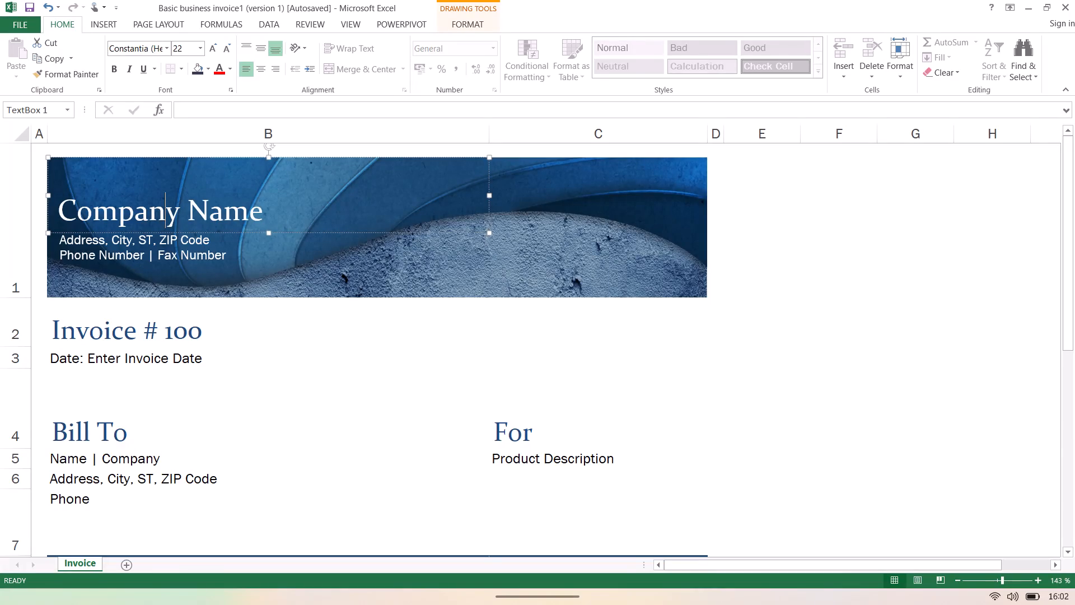
Place the text cursor in the header's "Company Name" title, directly after the word "Company".
{"action": "left_click", "coordinate": [174, 217]}
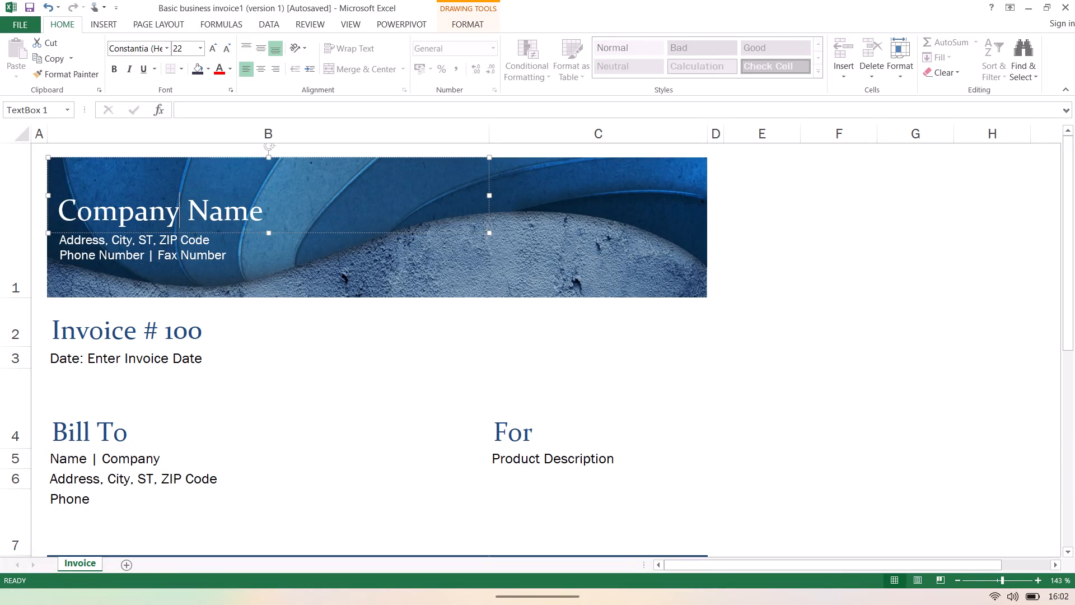
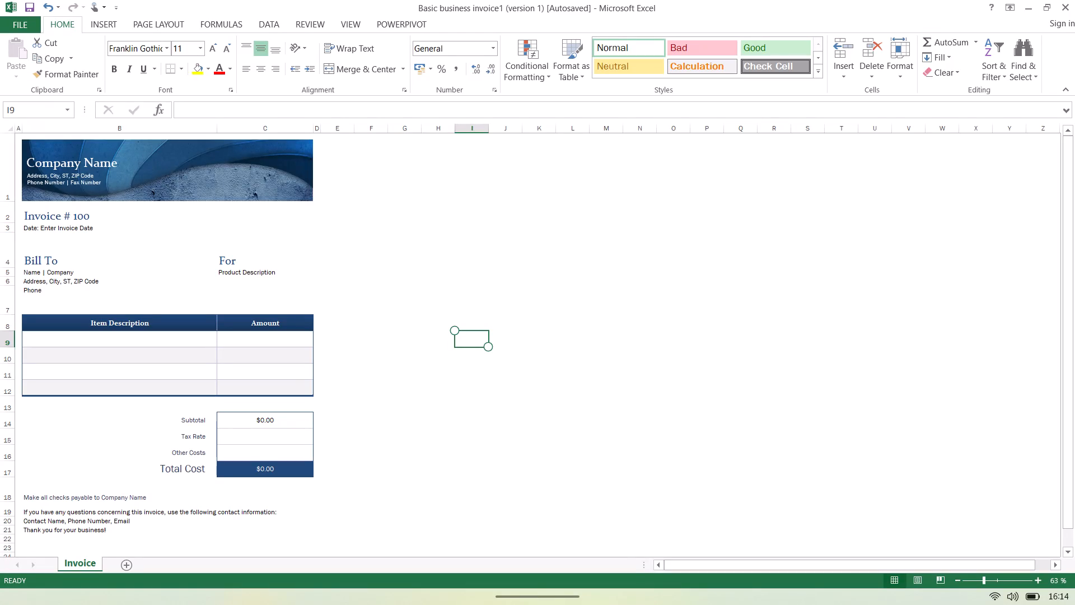
Replace the word "Company" in the invoice header's "Company Name" title with "Apex".
{"action": "left_click", "coordinate": [53, 173]}
{"action": "left_click", "coordinate": [57, 165]}
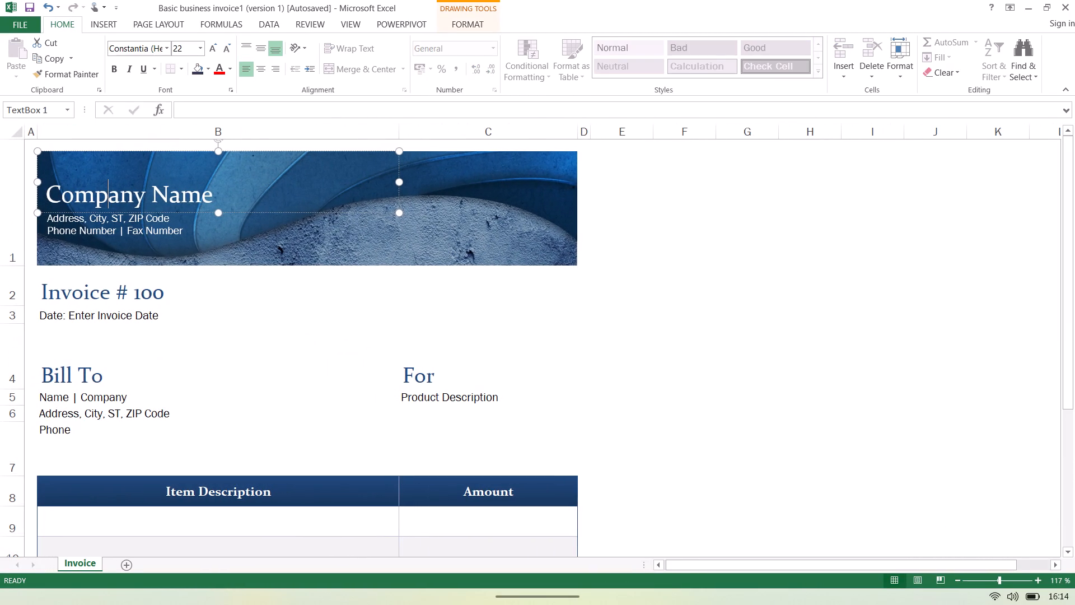
{"action": "key", "text": "BackSpace"}
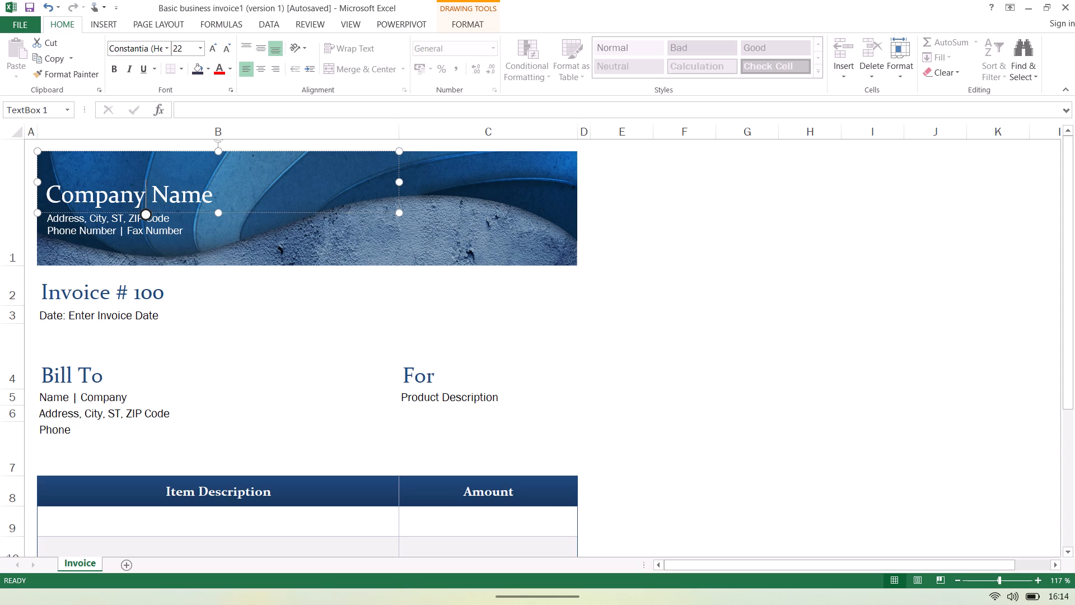
{"action": "key", "text": "BackSpace"}
{"action": "key", "text": "BackSpace"}
{"action": "key", "text": "BackSpace"}
{"action": "key", "text": "BackSpace"}
{"action": "key", "text": "BackSpace"}
{"action": "key", "text": "BackSpace"}
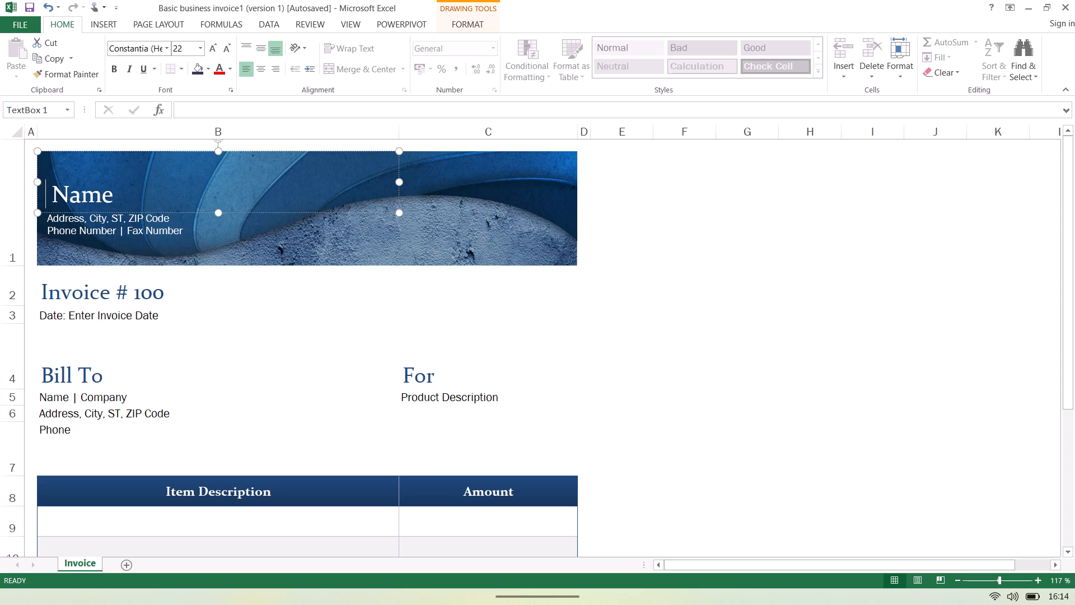
{"action": "type", "text": "Be"}
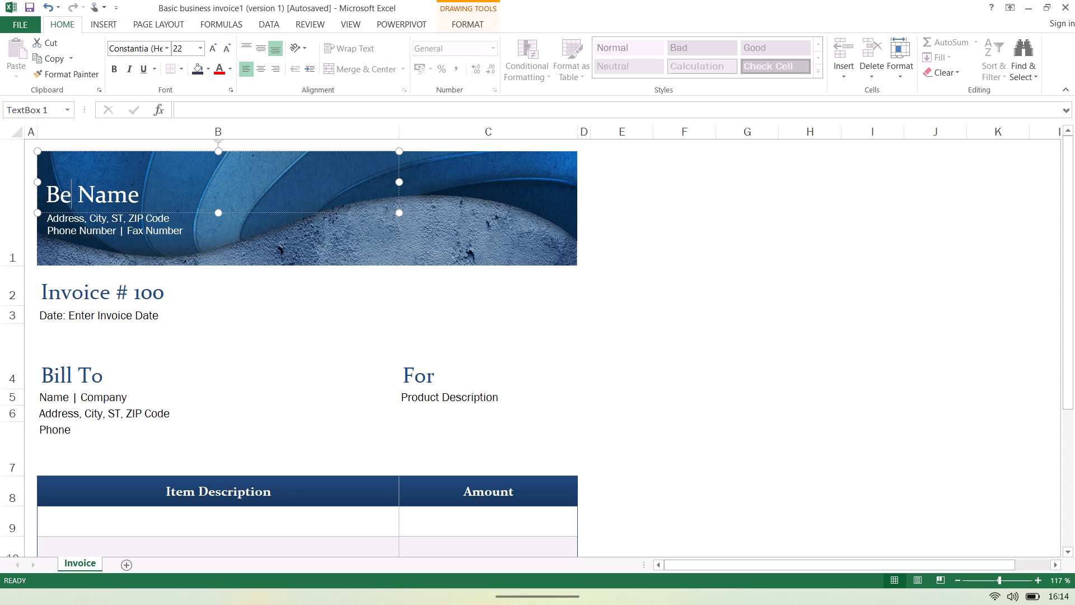
{"action": "key", "text": "BackSpace"}
{"action": "key", "text": "BackSpace"}
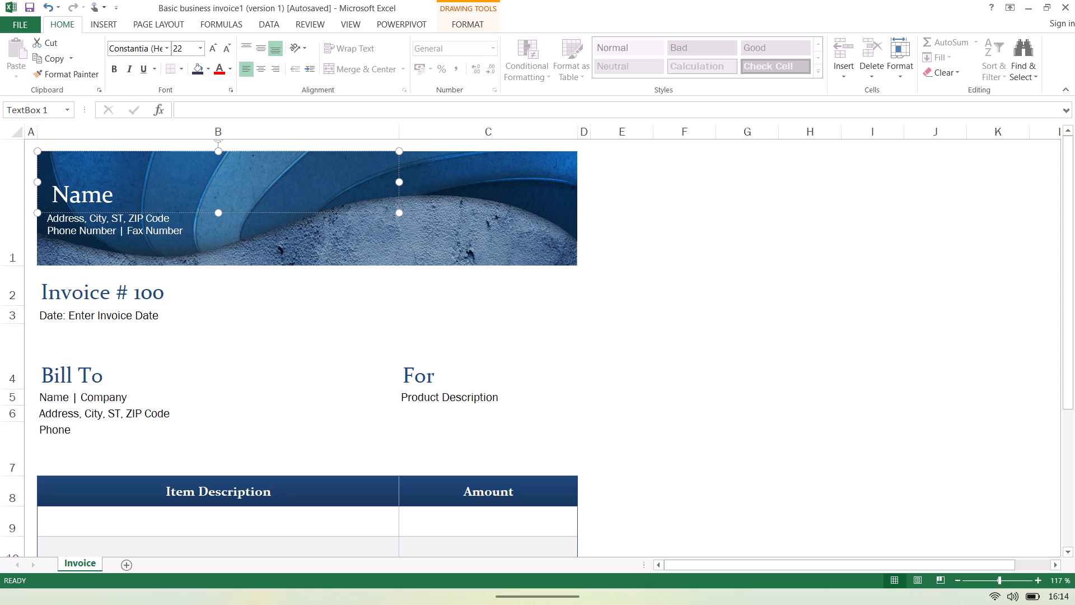
{"action": "type", "text": "ap"}
{"action": "key", "text": "BackSpace"}
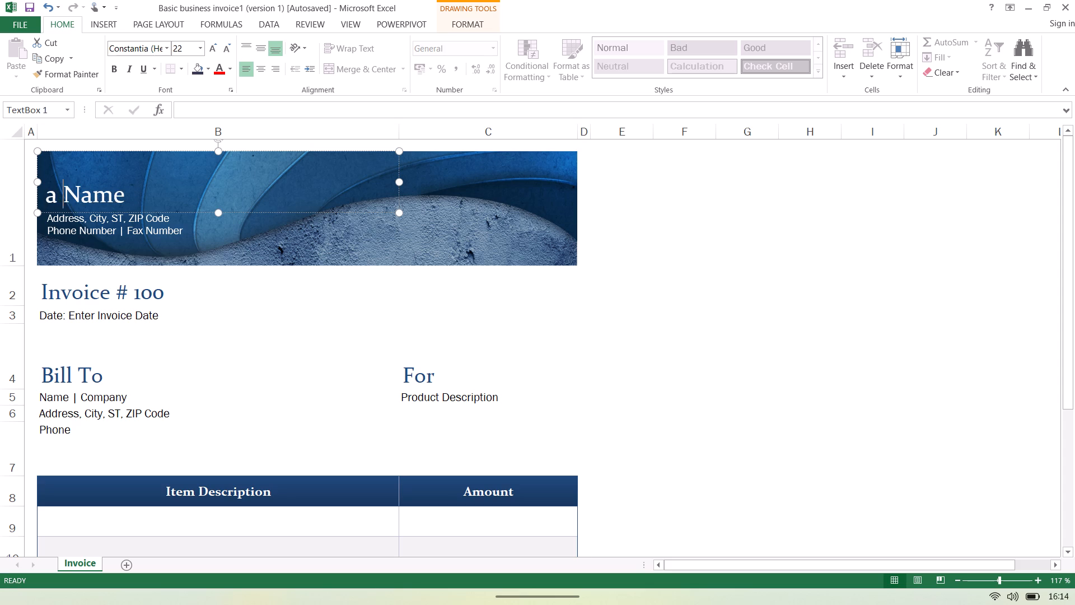
{"action": "key", "text": "BackSpace"}
{"action": "key", "text": "BackSpace"}
{"action": "key", "text": "shift+a"}
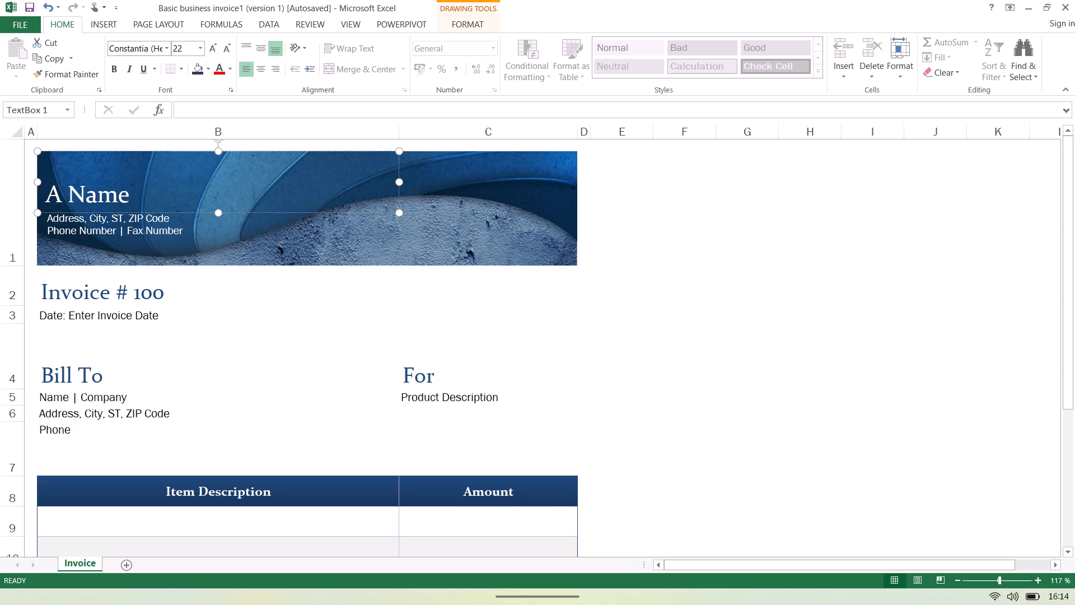
{"action": "type", "text": "pex"}
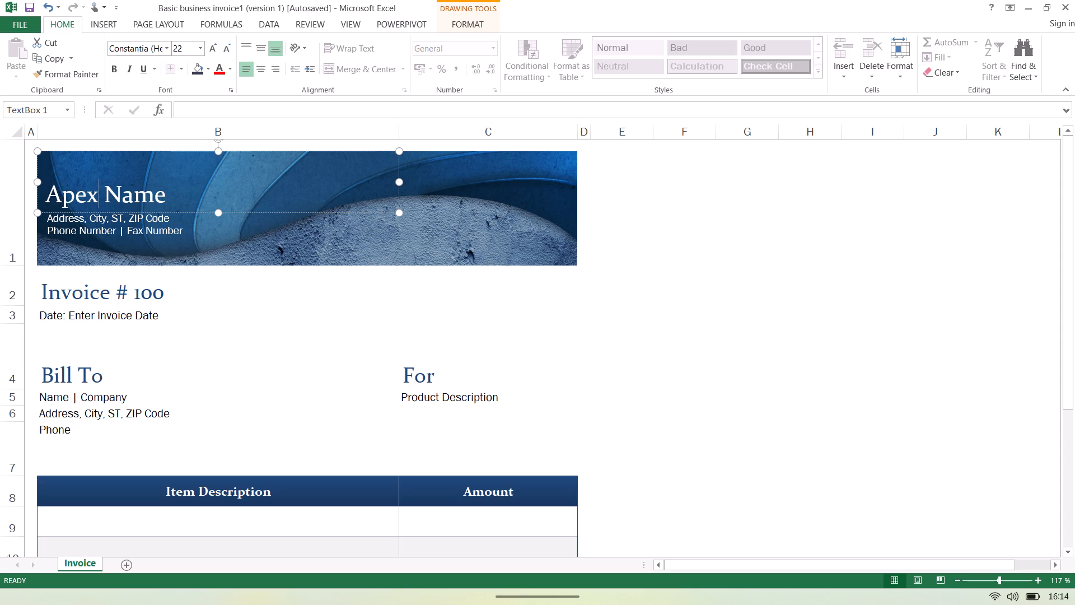
Replace the word "Name" in the header title with "Enterprise" so the company name reads "Apex Enterprise".
{"action": "left_click", "coordinate": [166, 199]}
{"action": "key", "text": "BackSpace"}
{"action": "key", "text": "BackSpace"}
{"action": "key", "text": "BackSpace"}
{"action": "key", "text": "BackSpace"}
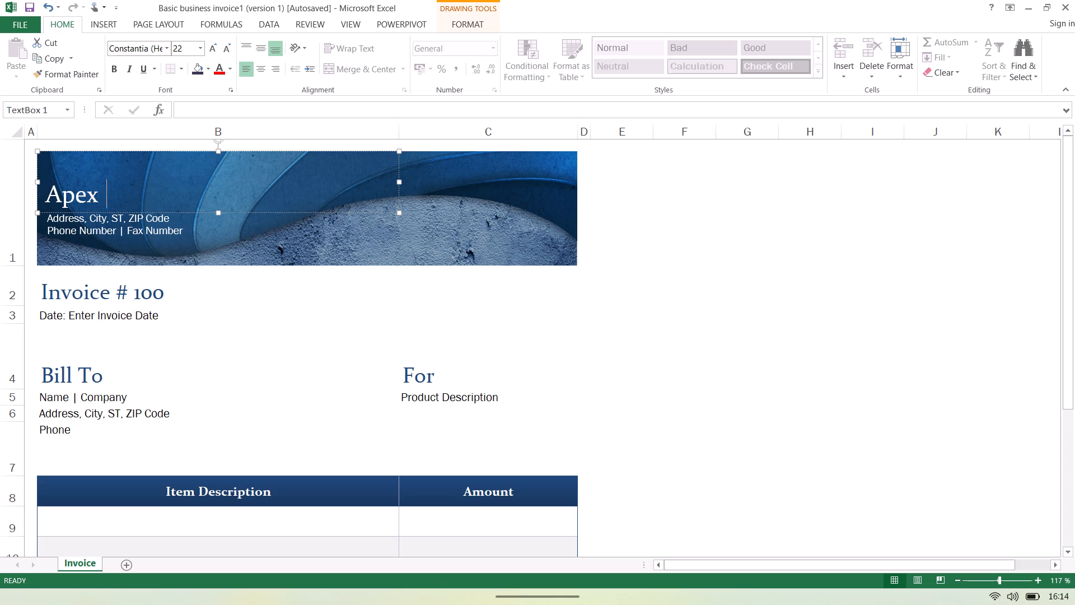
{"action": "key", "text": "BackSpace"}
{"action": "key", "text": "space"}
{"action": "type", "text": "W"}
{"action": "key", "text": "BackSpace"}
{"action": "type", "text": "Enterprise"}
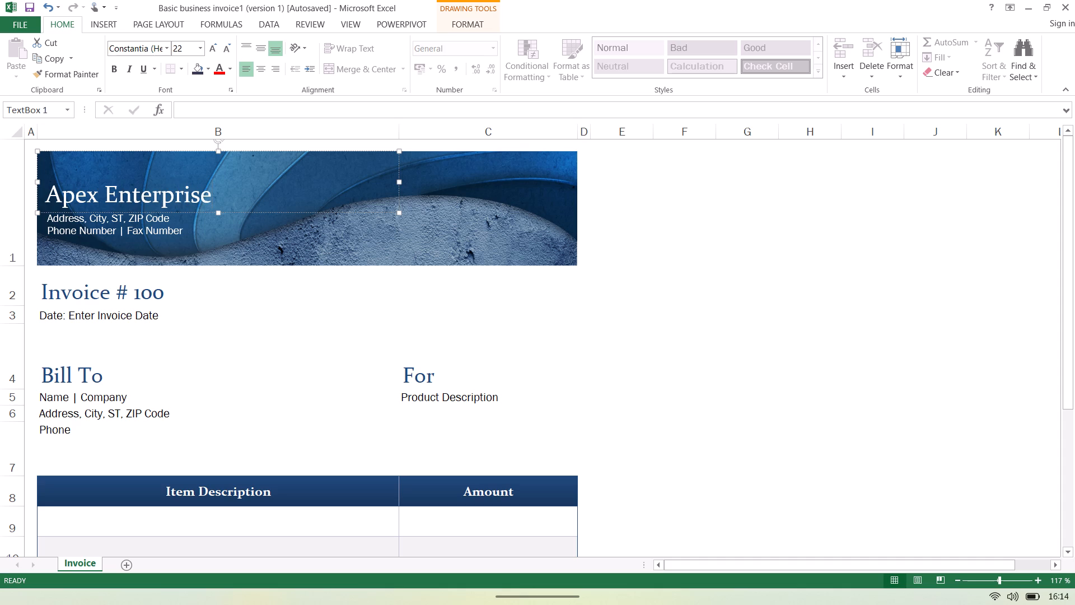
Place the text cursor in the header's address line, directly after the word "Address".
{"action": "left_click", "coordinate": [83, 220]}
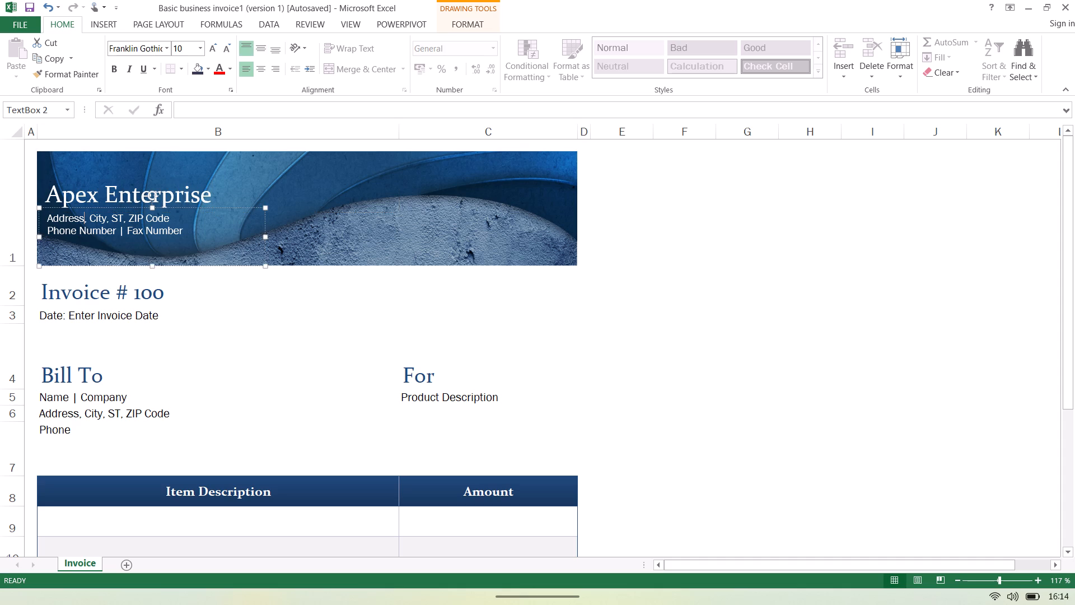
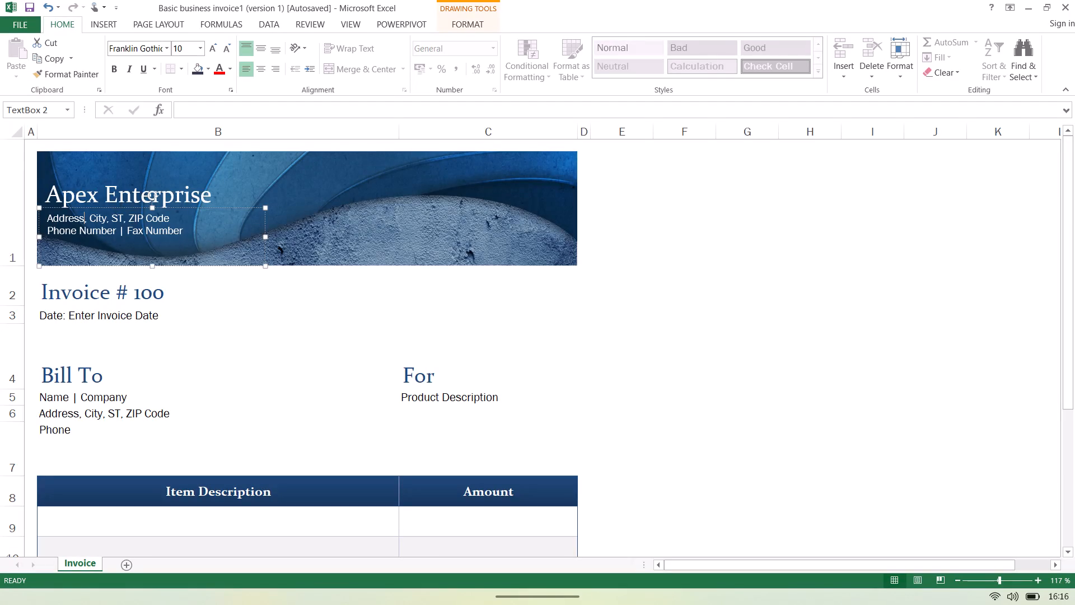
Delete the entire company name "Apex Enterprise" from the invoice header title.
{"action": "left_click", "coordinate": [205, 198]}
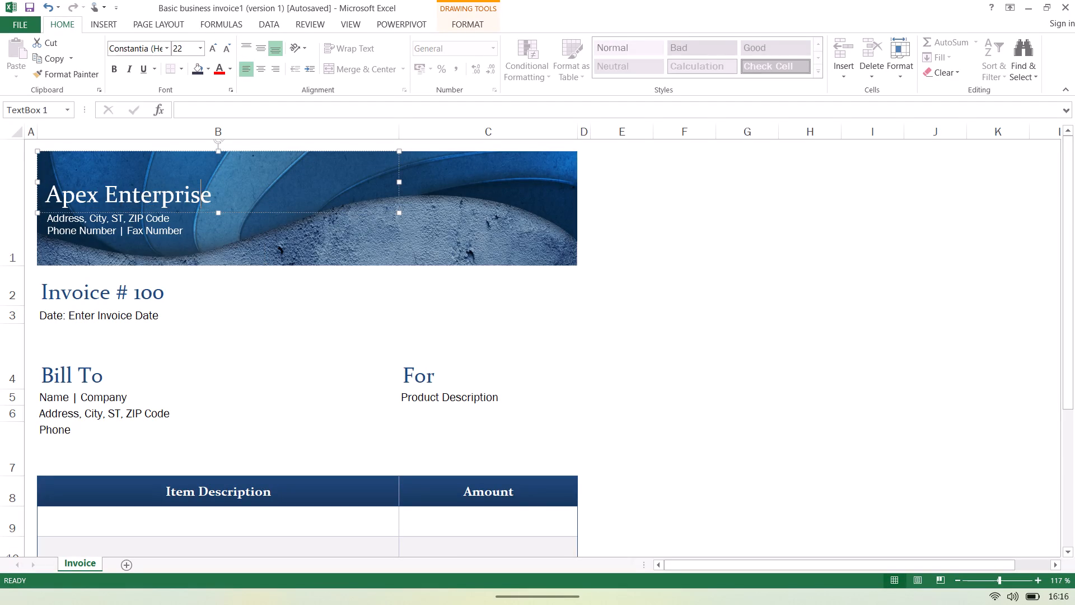
{"action": "left_click", "coordinate": [215, 195]}
{"action": "key", "text": "BackSpace"}
{"action": "key", "text": "BackSpace"}
{"action": "key", "text": "BackSpace"}
{"action": "key", "text": "BackSpace"}
{"action": "key", "text": "BackSpace"}
{"action": "key", "text": "BackSpace"}
{"action": "key", "text": "BackSpace"}
{"action": "key", "text": "BackSpace"}
{"action": "key", "text": "BackSpace"}
{"action": "key", "text": "BackSpace"}
{"action": "key", "text": "BackSpace"}
{"action": "key", "text": "BackSpace"}
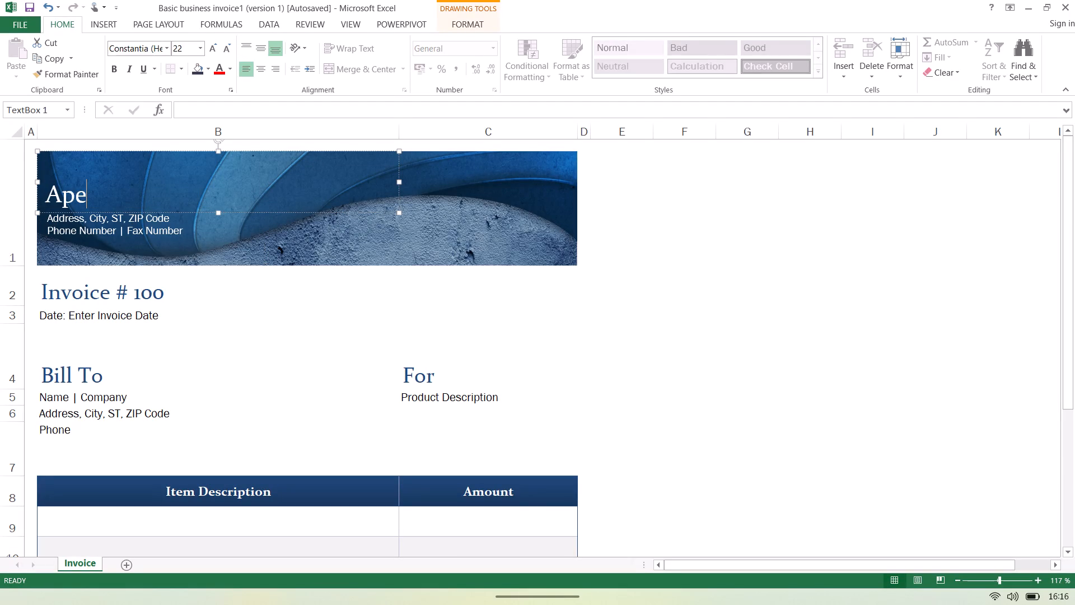
{"action": "key", "text": "BackSpace"}
{"action": "key", "text": "BackSpace"}
{"action": "key", "text": "BackSpace"}
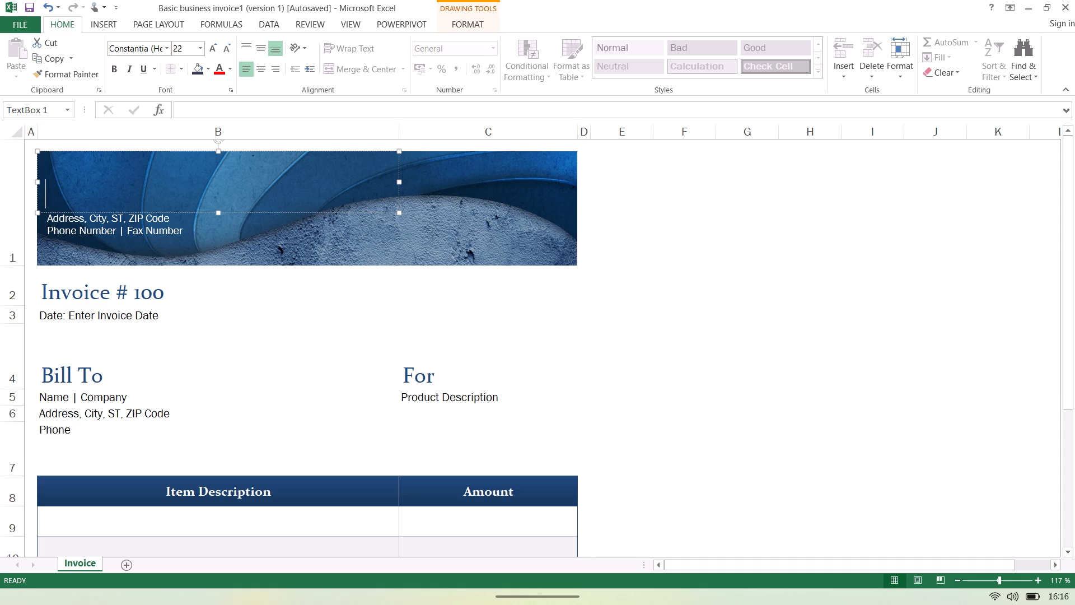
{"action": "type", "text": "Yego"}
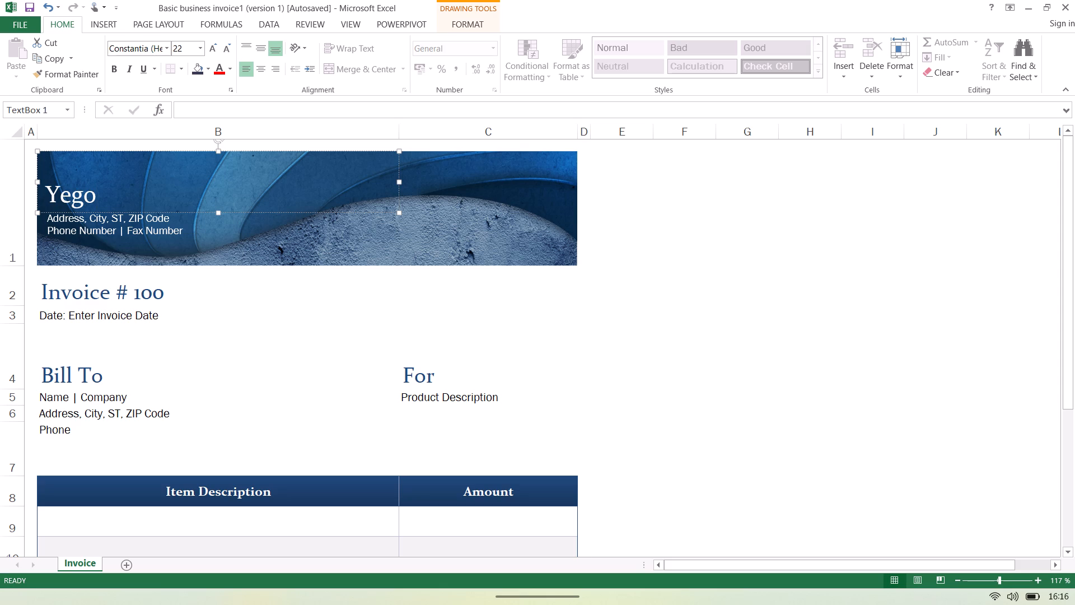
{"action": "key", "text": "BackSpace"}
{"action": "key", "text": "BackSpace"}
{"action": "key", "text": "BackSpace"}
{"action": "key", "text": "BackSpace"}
Enter "TranscriptionFlow Media" as the company name in the invoice header title.
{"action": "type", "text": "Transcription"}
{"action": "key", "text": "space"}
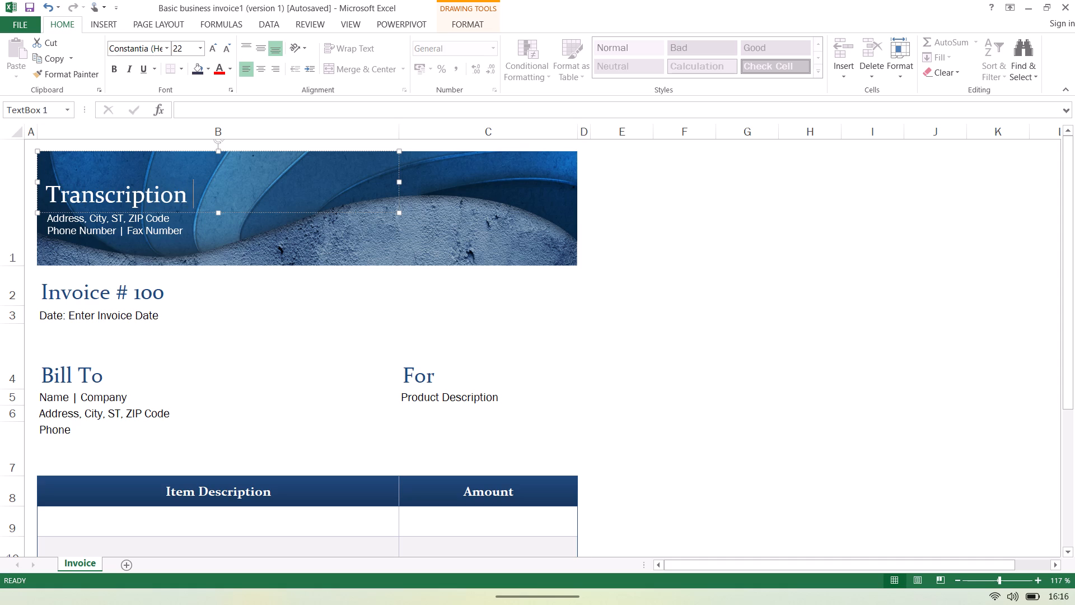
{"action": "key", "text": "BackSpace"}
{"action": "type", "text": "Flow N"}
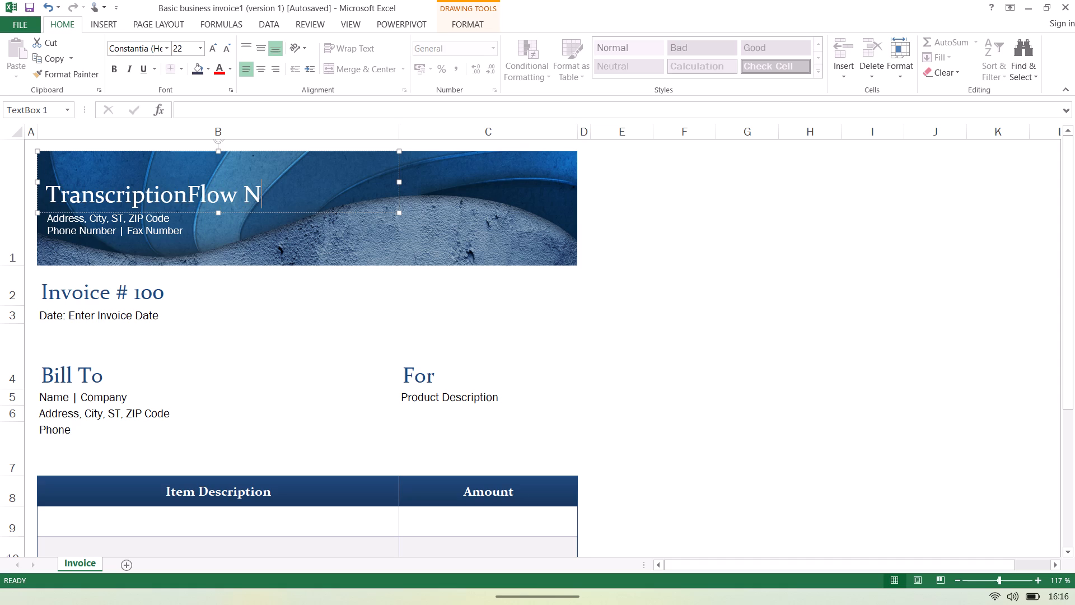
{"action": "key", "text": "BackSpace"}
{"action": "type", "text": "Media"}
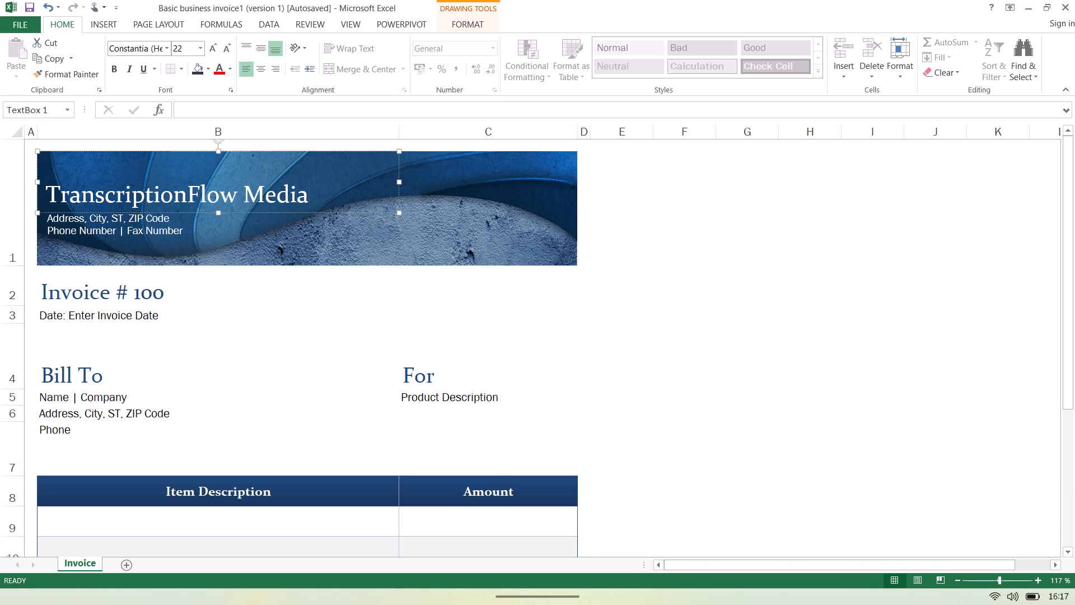
Shorten "Transcription" to "Transcript" in the header title so the company name reads "TranscriptFlow Media".
{"action": "left_click", "coordinate": [186, 197]}
{"action": "key", "text": "BackSpace"}
{"action": "key", "text": "BackSpace"}
{"action": "key", "text": "BackSpace"}
{"action": "key", "text": "BackSpace"}
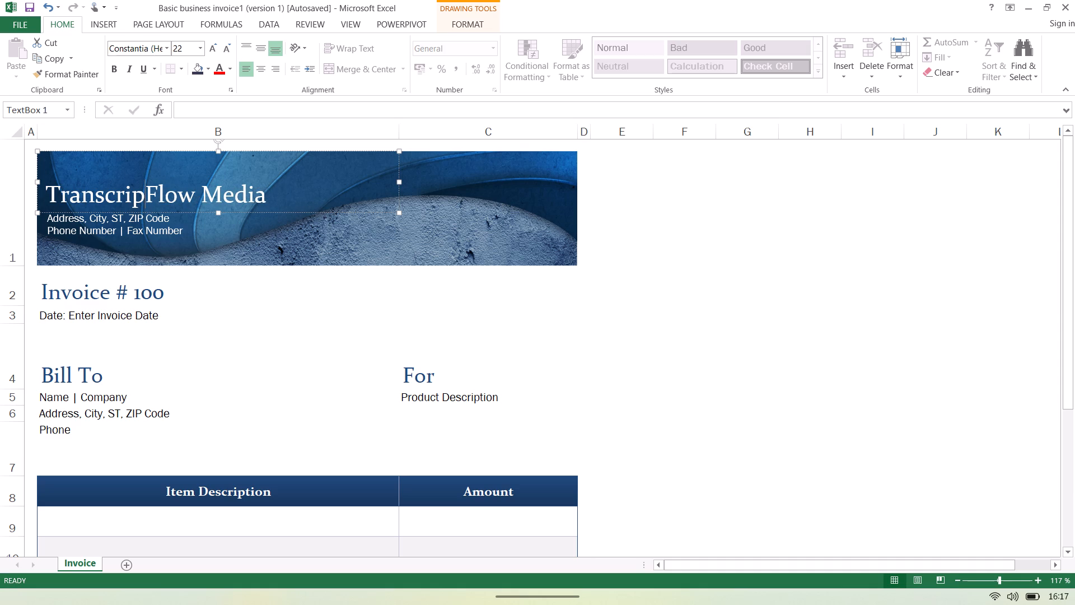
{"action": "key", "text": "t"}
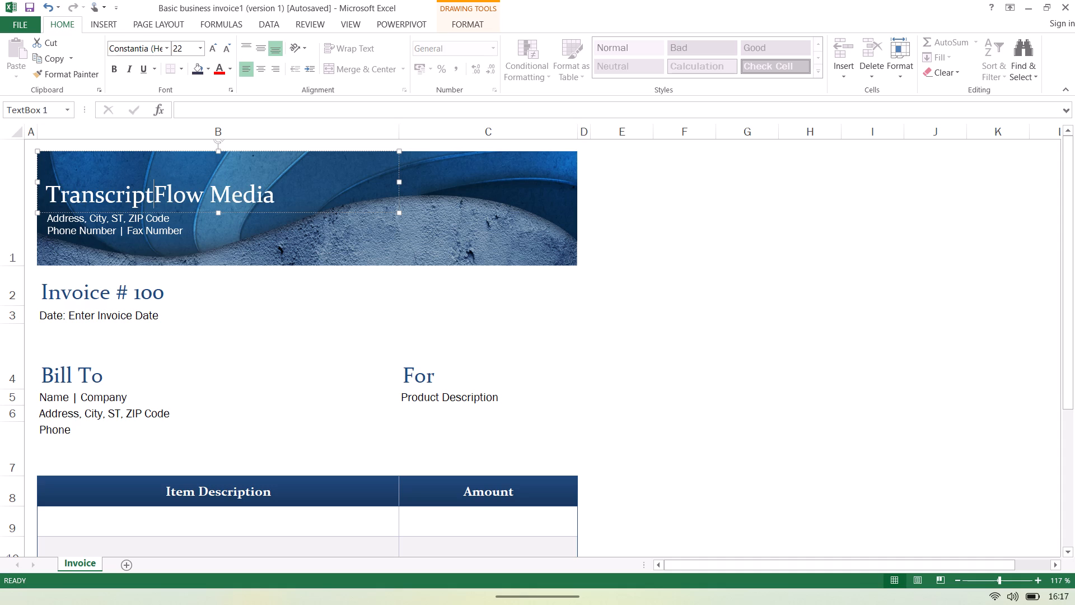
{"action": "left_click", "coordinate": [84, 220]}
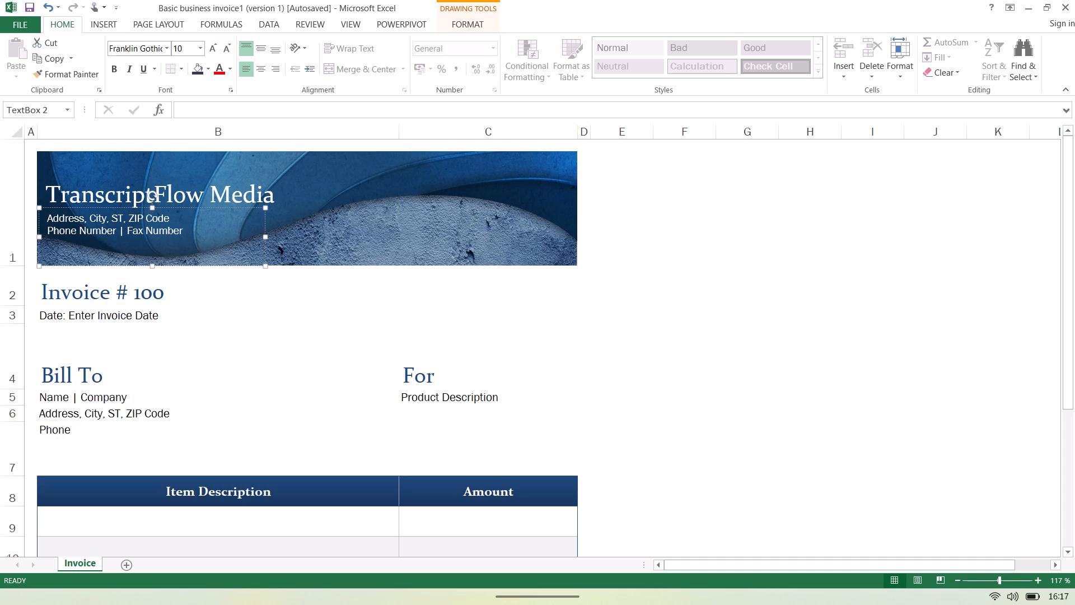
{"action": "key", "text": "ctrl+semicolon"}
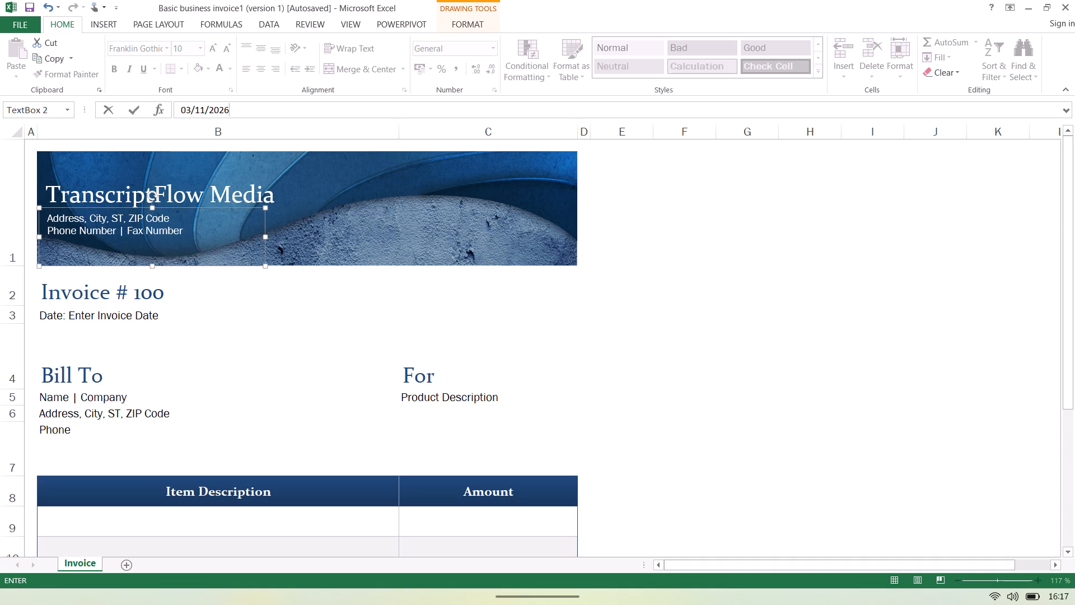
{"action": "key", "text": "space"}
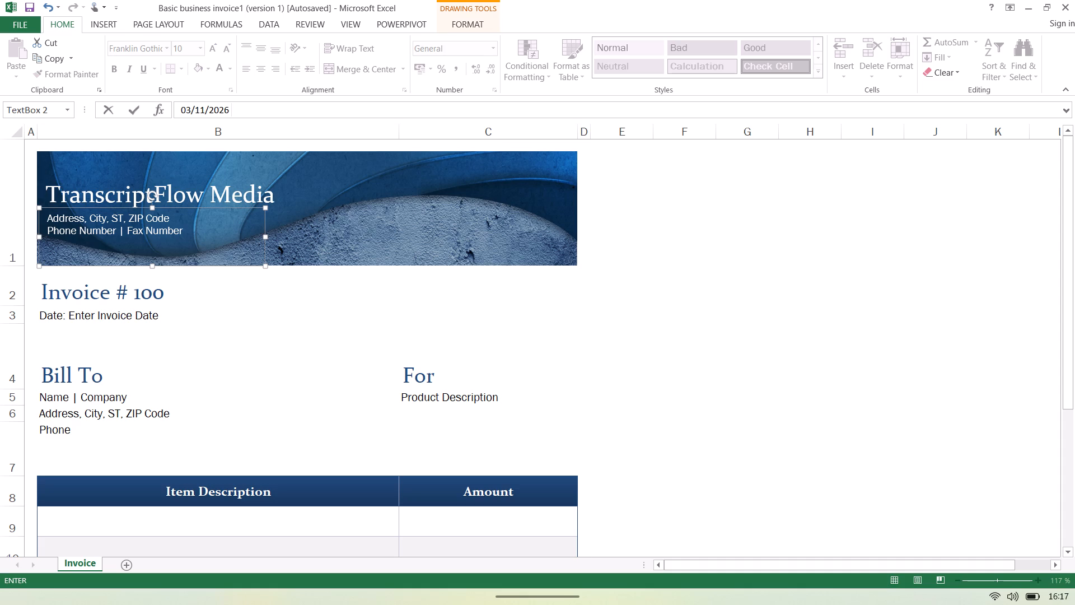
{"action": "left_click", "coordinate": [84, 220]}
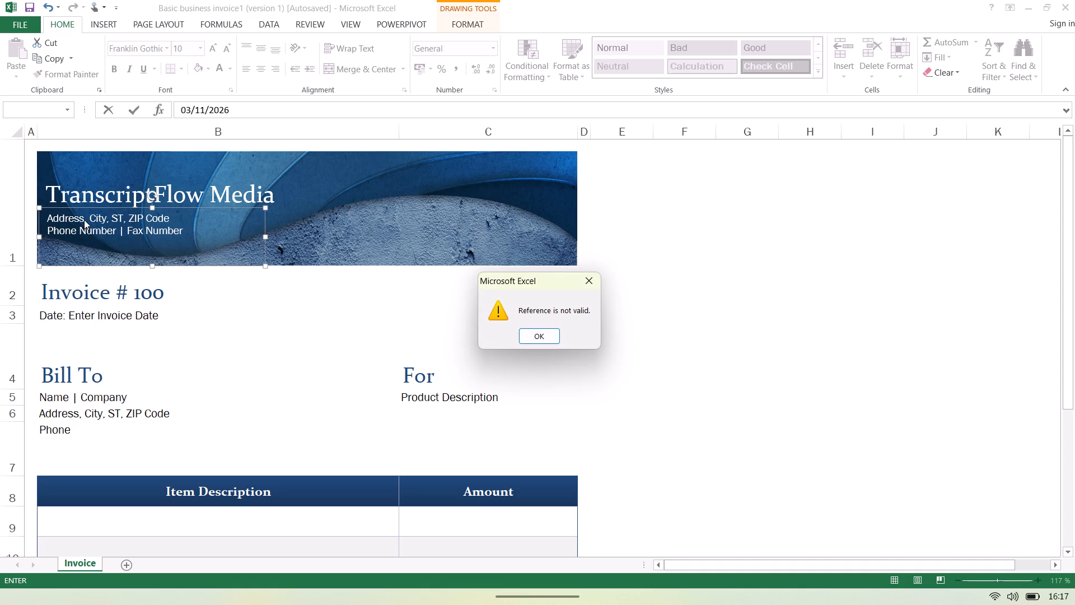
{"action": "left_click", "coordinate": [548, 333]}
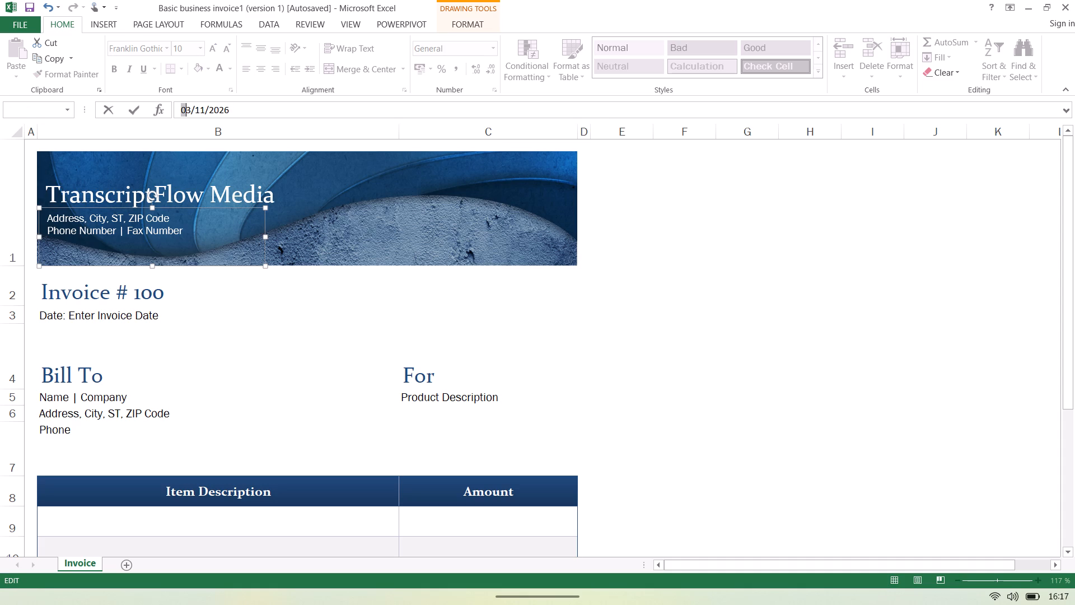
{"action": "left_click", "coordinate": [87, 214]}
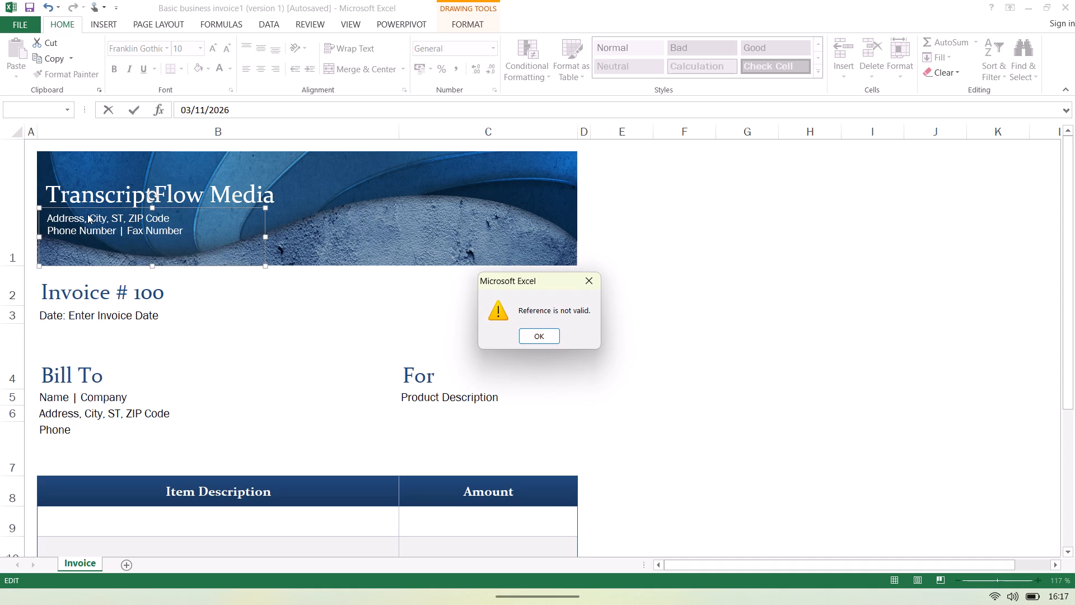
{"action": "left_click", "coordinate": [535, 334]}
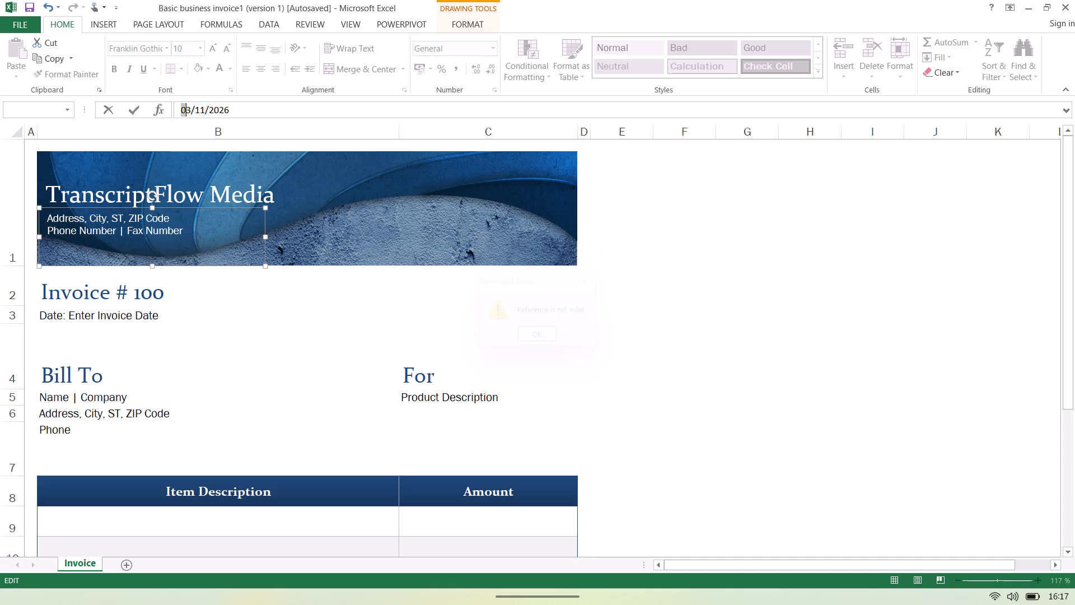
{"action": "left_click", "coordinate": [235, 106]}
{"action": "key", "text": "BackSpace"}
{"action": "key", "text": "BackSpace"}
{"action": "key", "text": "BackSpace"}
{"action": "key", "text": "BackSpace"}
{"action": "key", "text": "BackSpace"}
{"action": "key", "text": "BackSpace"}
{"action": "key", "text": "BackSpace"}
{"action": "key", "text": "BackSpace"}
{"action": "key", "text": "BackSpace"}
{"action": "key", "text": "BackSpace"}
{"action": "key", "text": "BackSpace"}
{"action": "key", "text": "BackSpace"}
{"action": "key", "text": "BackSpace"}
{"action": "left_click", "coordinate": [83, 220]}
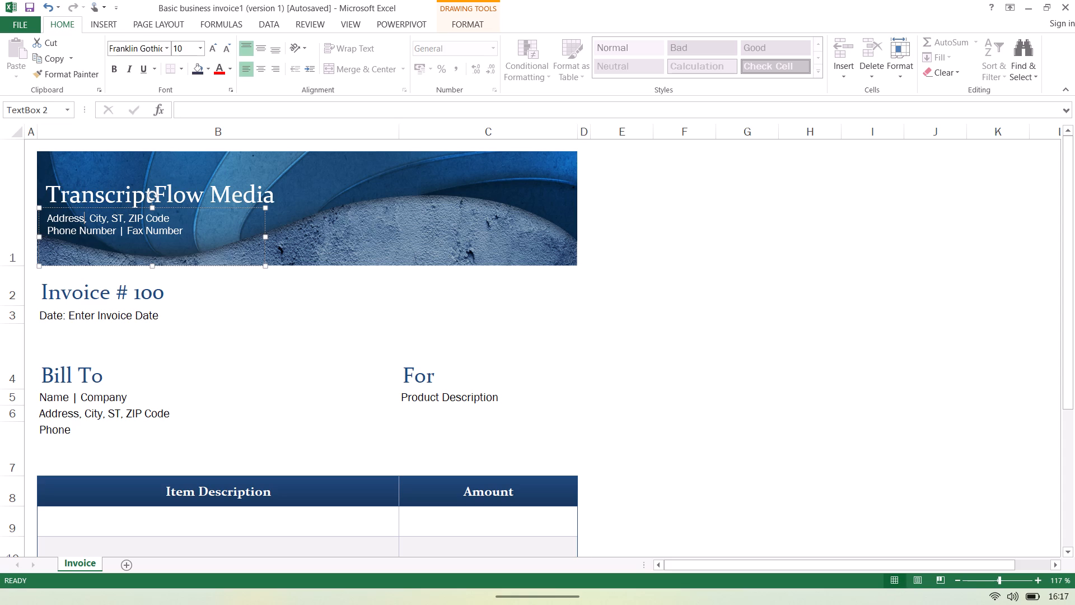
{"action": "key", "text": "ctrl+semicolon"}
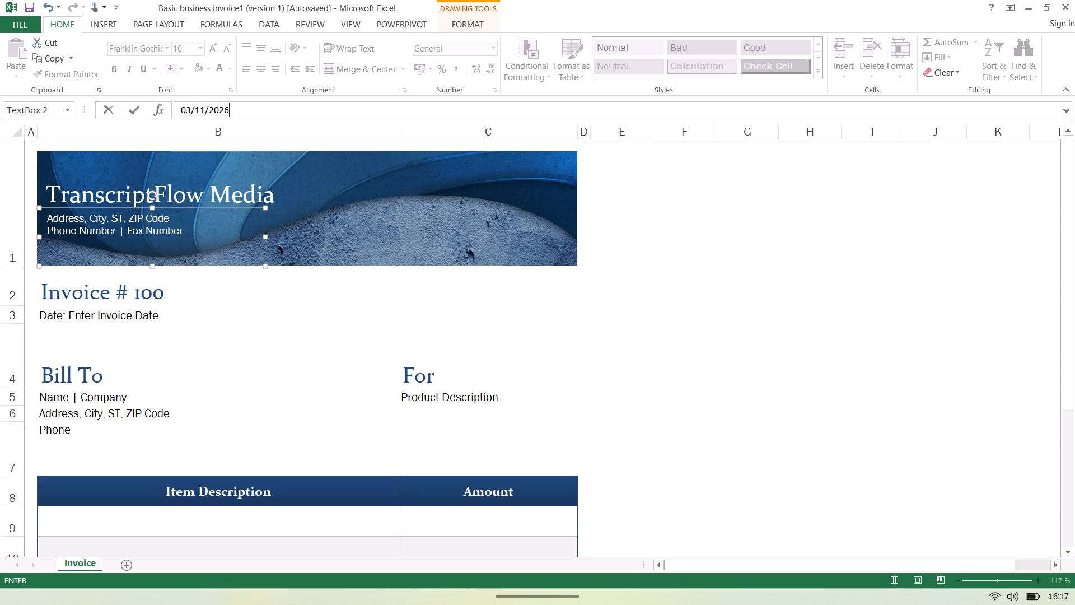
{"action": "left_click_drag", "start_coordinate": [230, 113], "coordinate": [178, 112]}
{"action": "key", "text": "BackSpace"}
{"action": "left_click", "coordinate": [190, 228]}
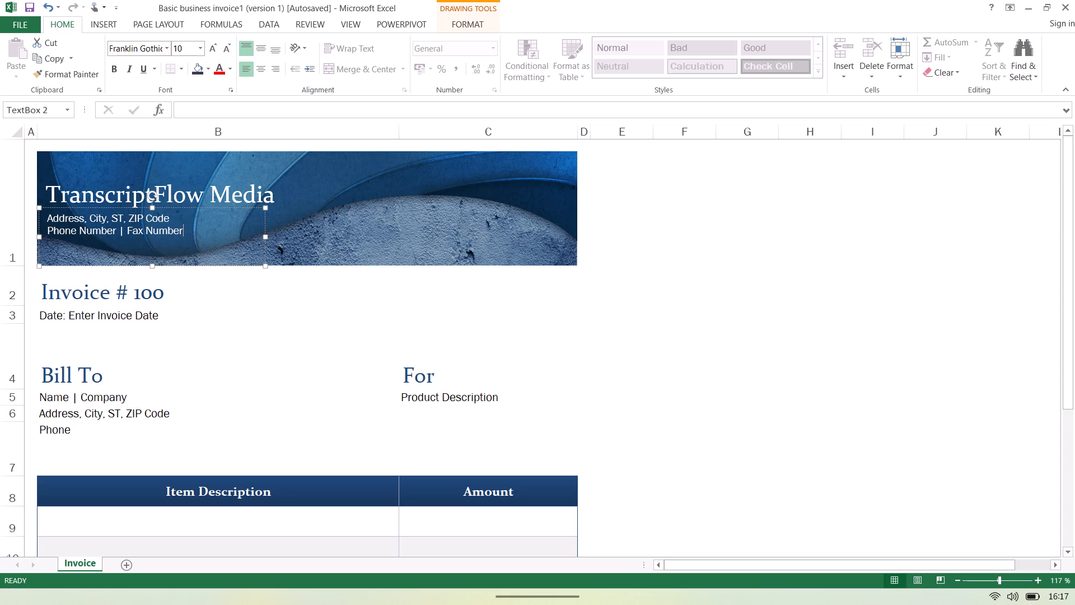
Replace the comma after "Address" in the header's address line with a colon followed by a space.
{"action": "left_click", "coordinate": [130, 221]}
{"action": "left_click", "coordinate": [86, 218]}
{"action": "key", "text": "BackSpace"}
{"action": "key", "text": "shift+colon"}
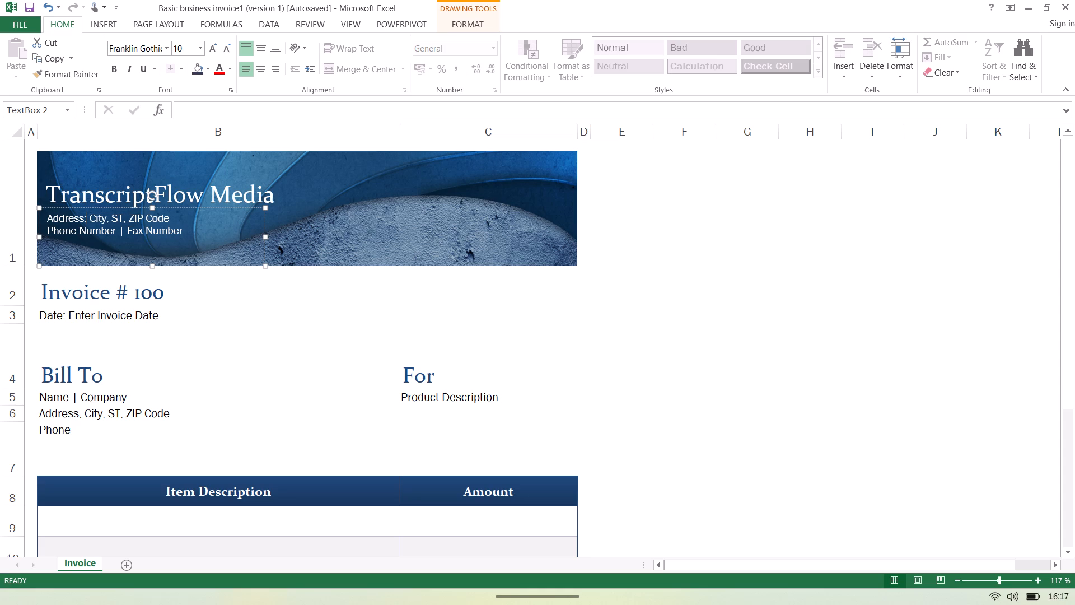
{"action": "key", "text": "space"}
Enter the street number and the first word of the company's street name after the header's "Address:" label.
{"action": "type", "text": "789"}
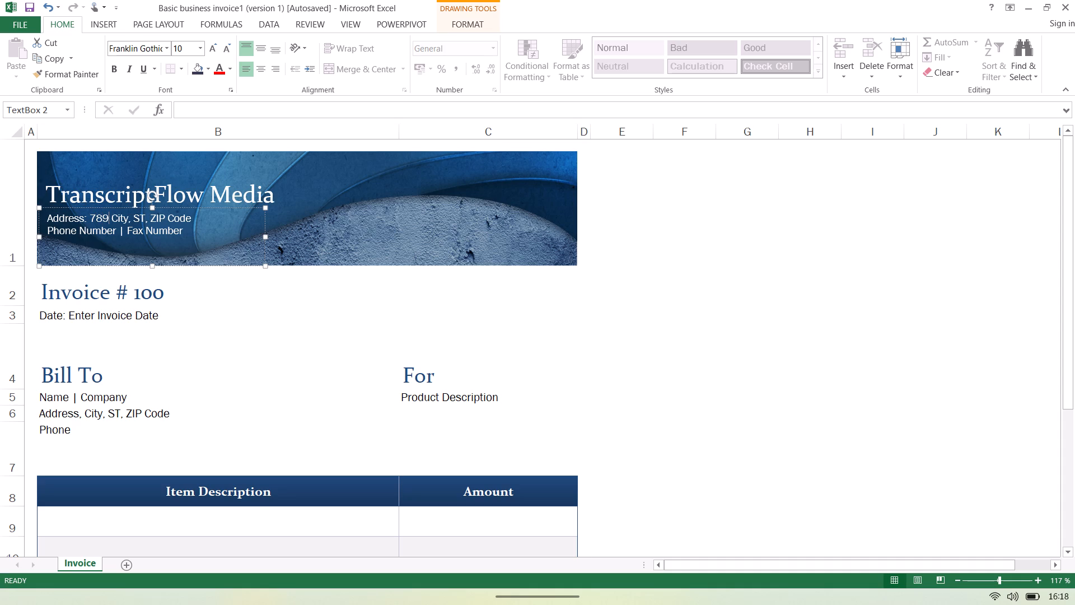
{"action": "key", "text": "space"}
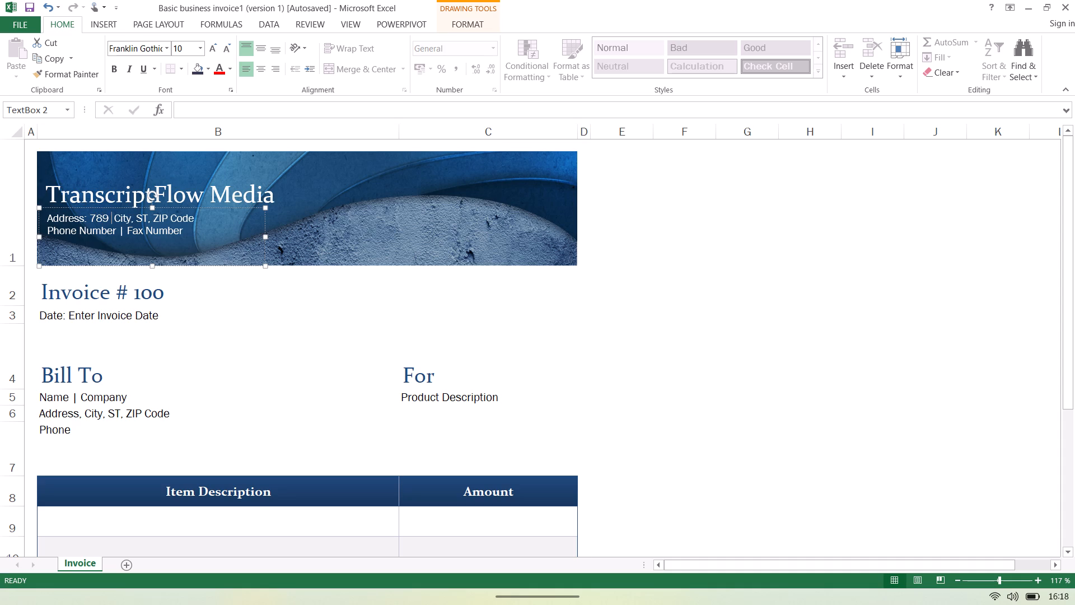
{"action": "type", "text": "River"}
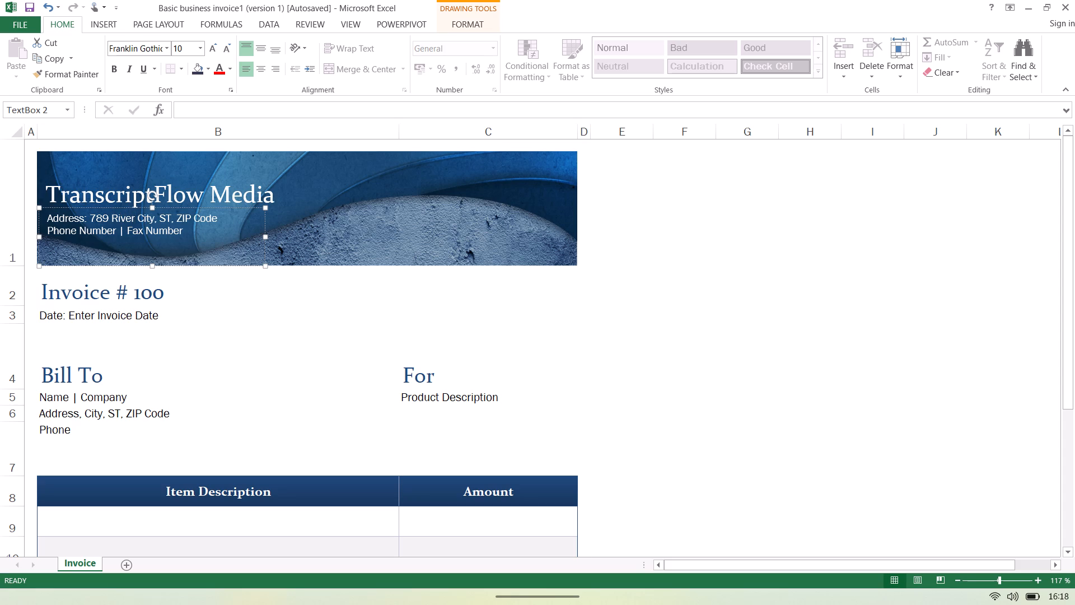
Delete the placeholder text "City, ST, ZIP Code" from the end of the header's address line.
{"action": "left_click", "coordinate": [219, 220]}
{"action": "left_click_drag", "start_coordinate": [219, 220], "coordinate": [139, 219]}
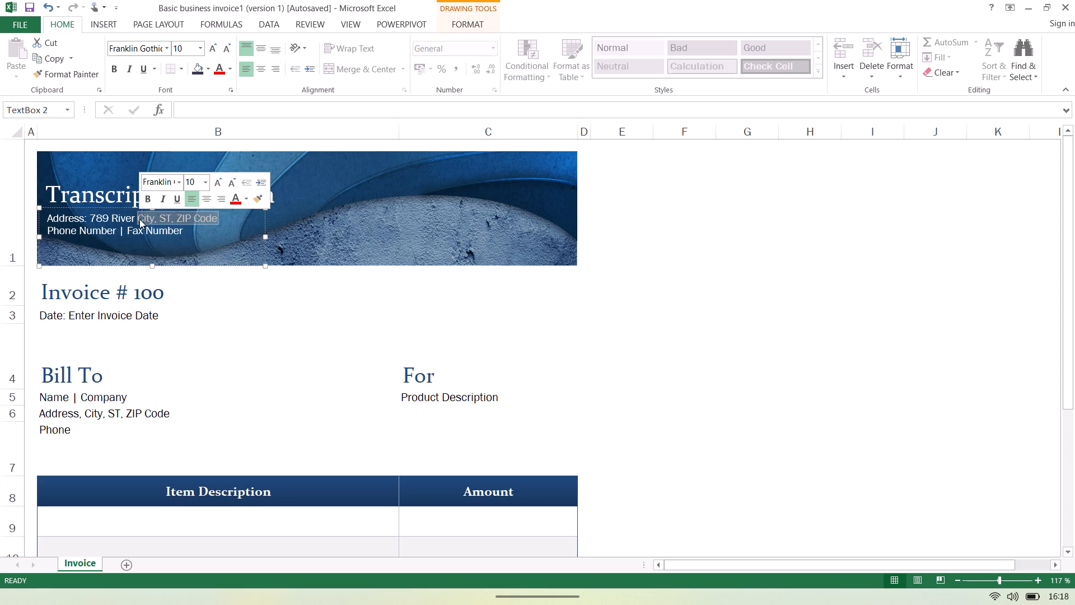
{"action": "key", "text": "BackSpace"}
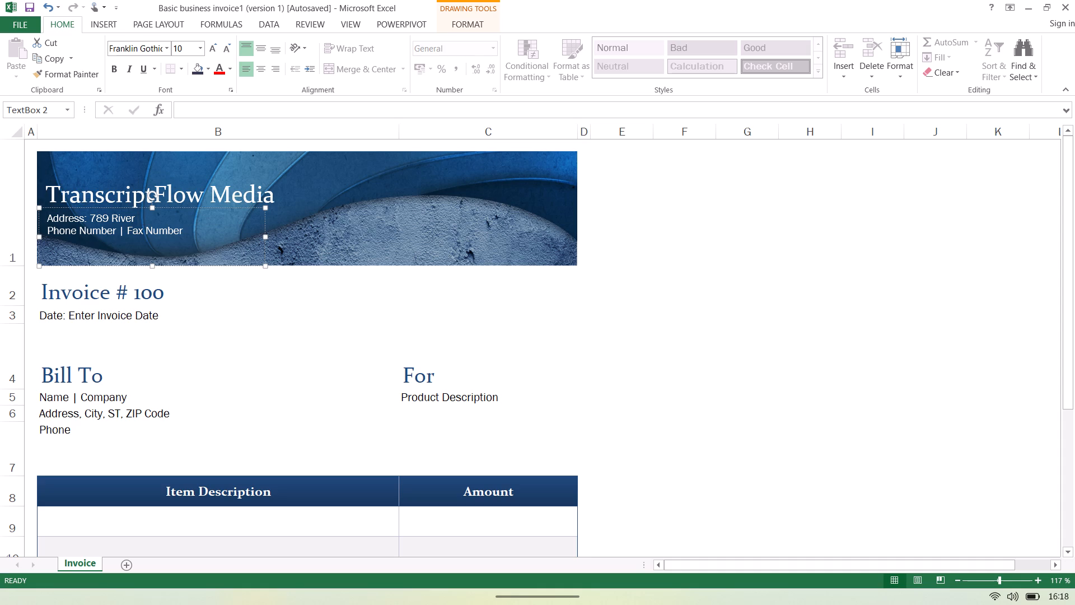
Complete the company's street name in the header's address line, followed by the city and country ", Nairobi, Kenya".
{"action": "key", "text": "BackSpace"}
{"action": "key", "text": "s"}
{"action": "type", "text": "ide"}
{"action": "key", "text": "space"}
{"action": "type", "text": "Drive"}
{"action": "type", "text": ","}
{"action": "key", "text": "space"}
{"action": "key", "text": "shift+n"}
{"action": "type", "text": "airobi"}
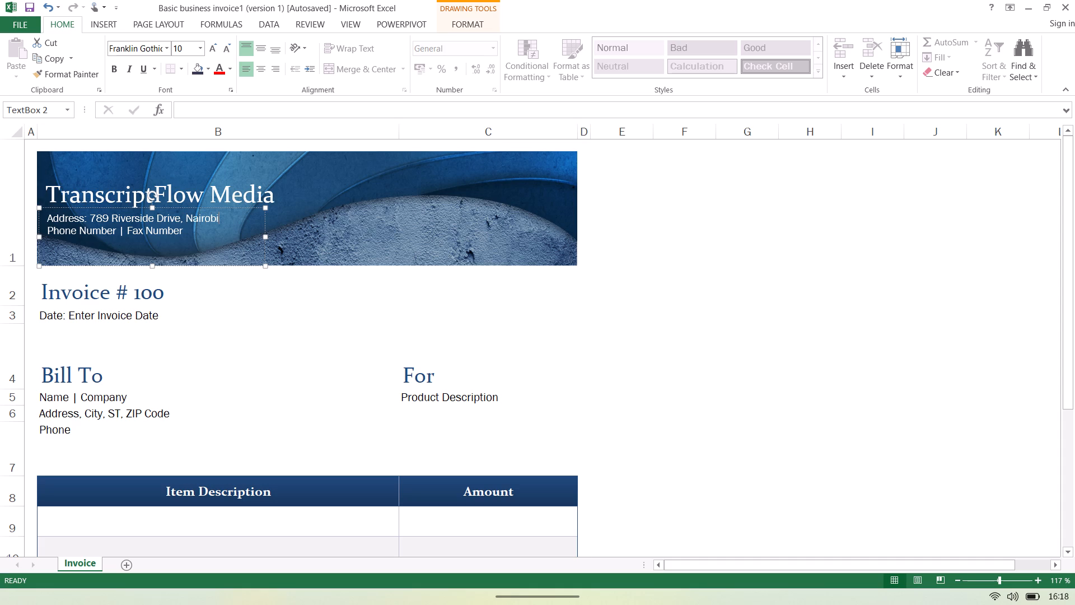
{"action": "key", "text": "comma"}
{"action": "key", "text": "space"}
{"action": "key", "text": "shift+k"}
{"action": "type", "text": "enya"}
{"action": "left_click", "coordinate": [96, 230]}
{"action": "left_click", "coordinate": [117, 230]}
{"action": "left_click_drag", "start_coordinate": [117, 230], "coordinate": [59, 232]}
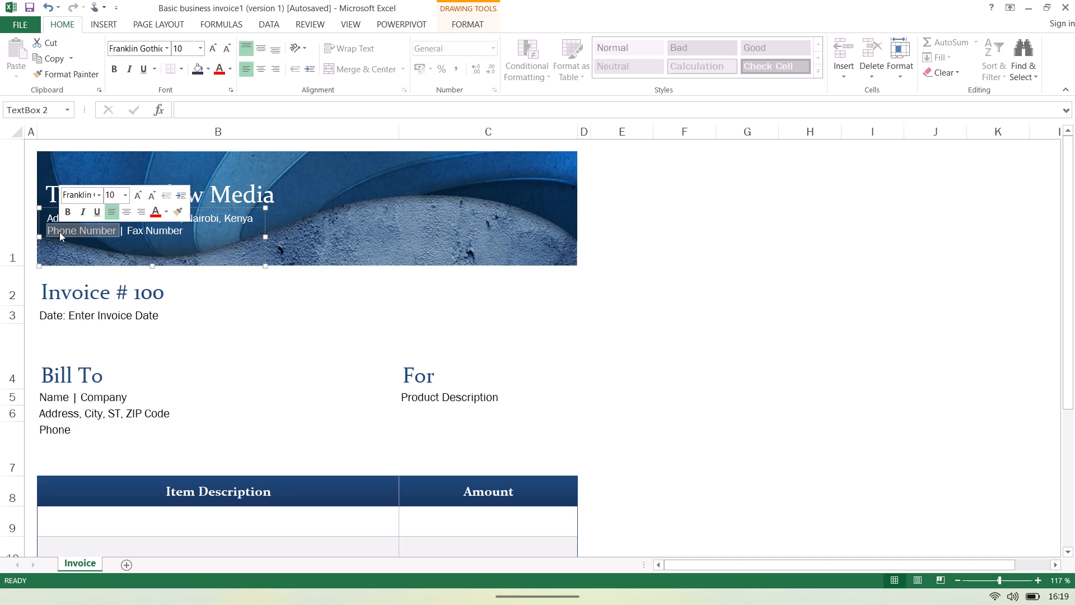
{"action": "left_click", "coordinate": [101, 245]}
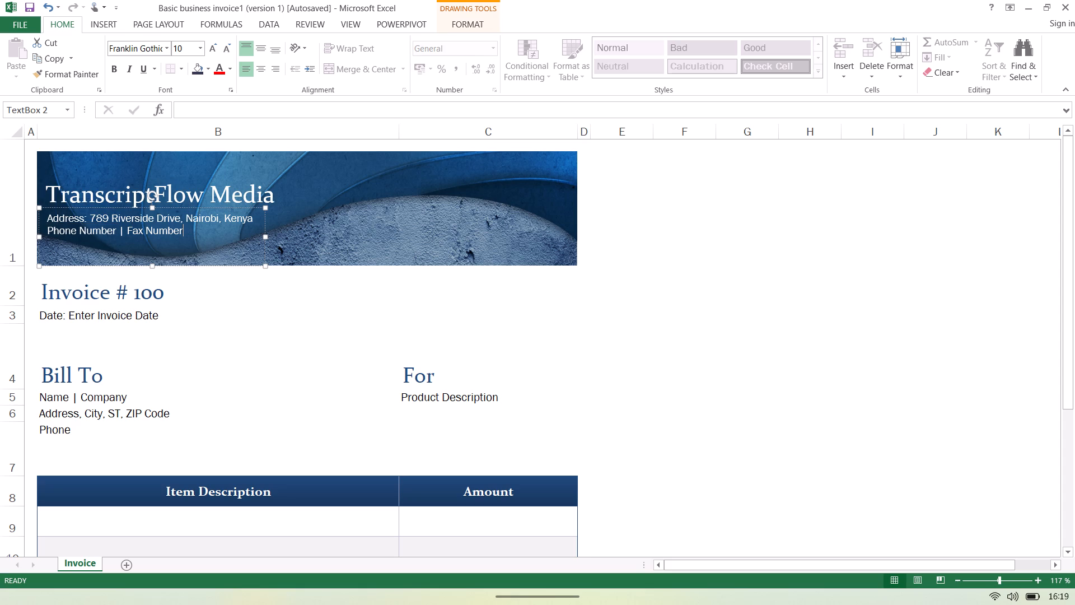
Delete the word "Number" after "Phone" in the header's contact line.
{"action": "left_click", "coordinate": [119, 229]}
{"action": "left_click_drag", "start_coordinate": [119, 229], "coordinate": [104, 230]}
{"action": "left_click_drag", "start_coordinate": [104, 230], "coordinate": [76, 231]}
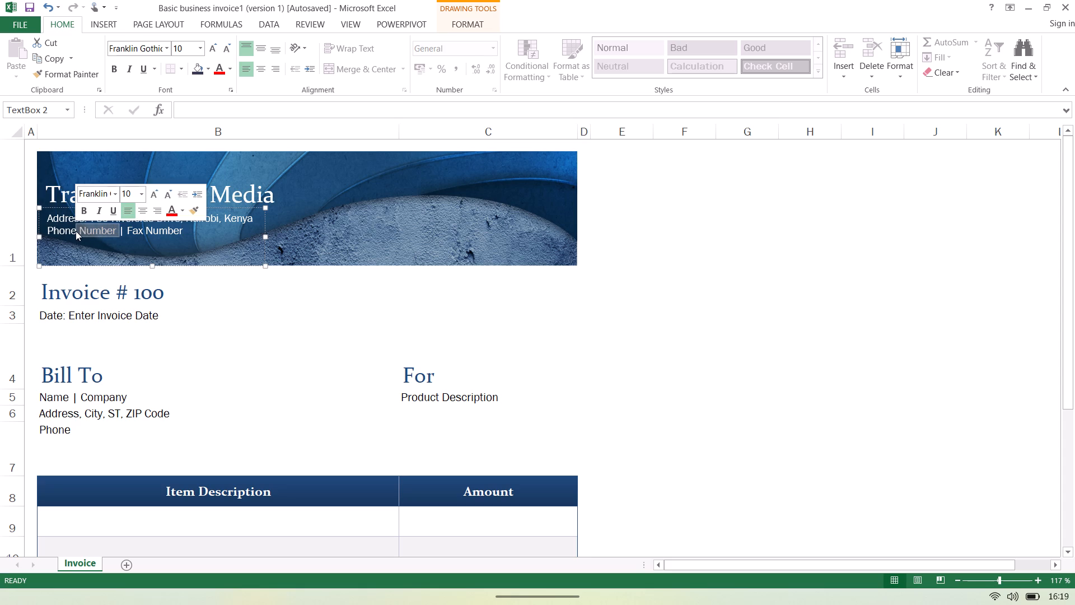
{"action": "key", "text": "BackSpace"}
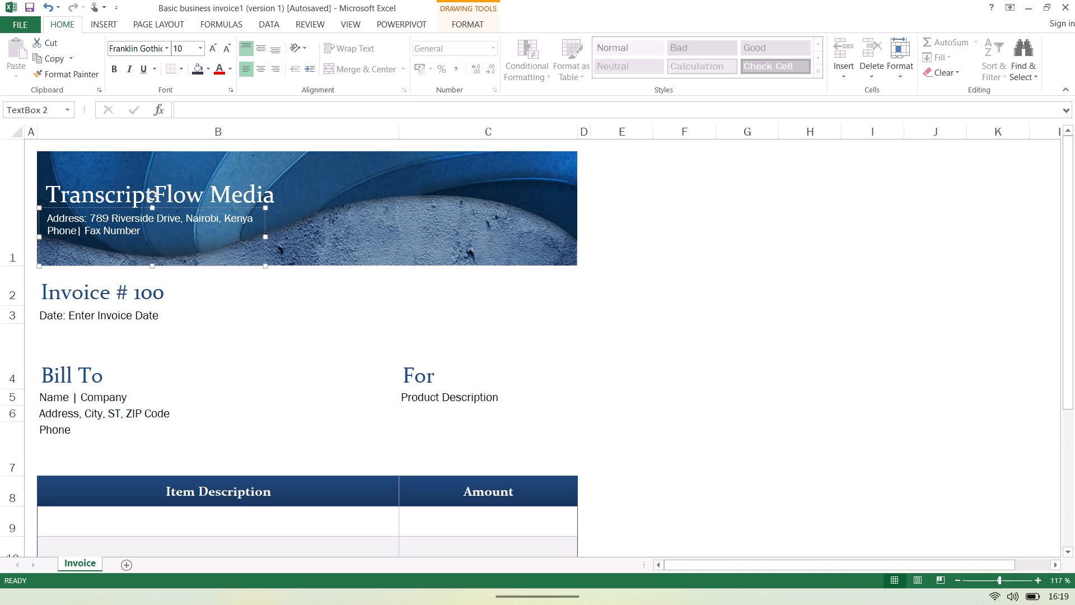
Select the word "Number" after "Fax" in the header's contact line.
{"action": "left_click_drag", "start_coordinate": [141, 231], "coordinate": [121, 234]}
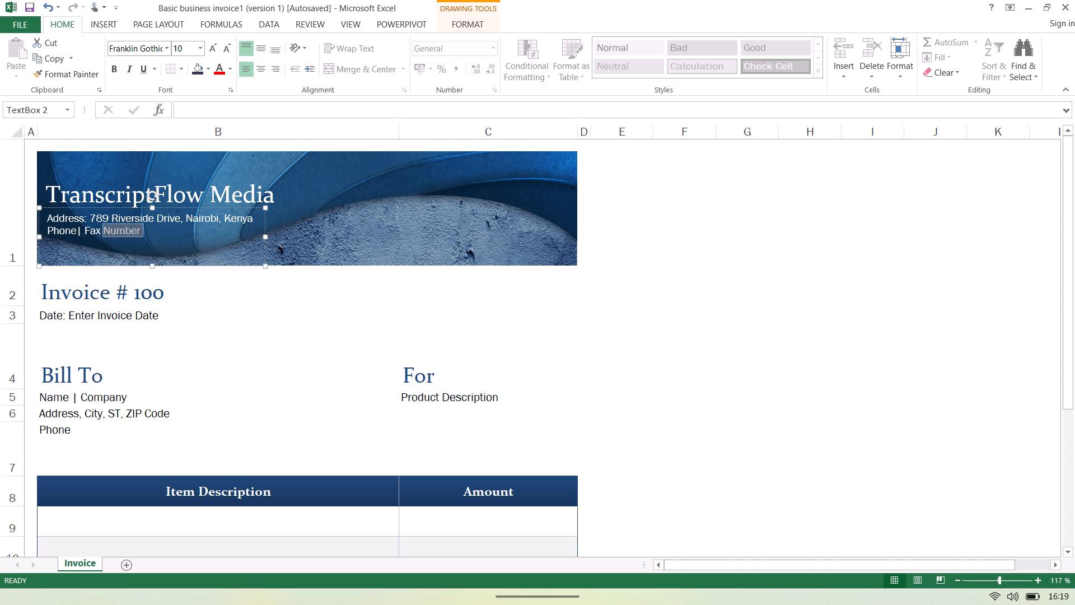
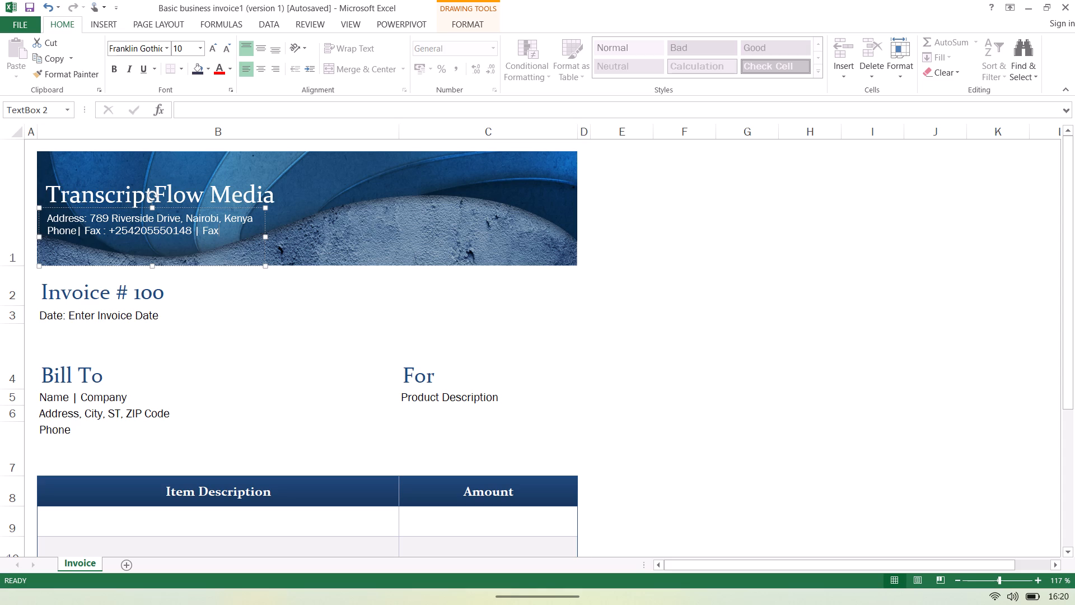
Add a colon, a space and a plus sign after the last "Fax" in the header's contact line to begin the fax number.
{"action": "key", "text": "shift+colon"}
{"action": "key", "text": "space"}
{"action": "key", "text": "shift+plus"}
Enter the company's fax number after the plus sign at the end of the header's contact line.
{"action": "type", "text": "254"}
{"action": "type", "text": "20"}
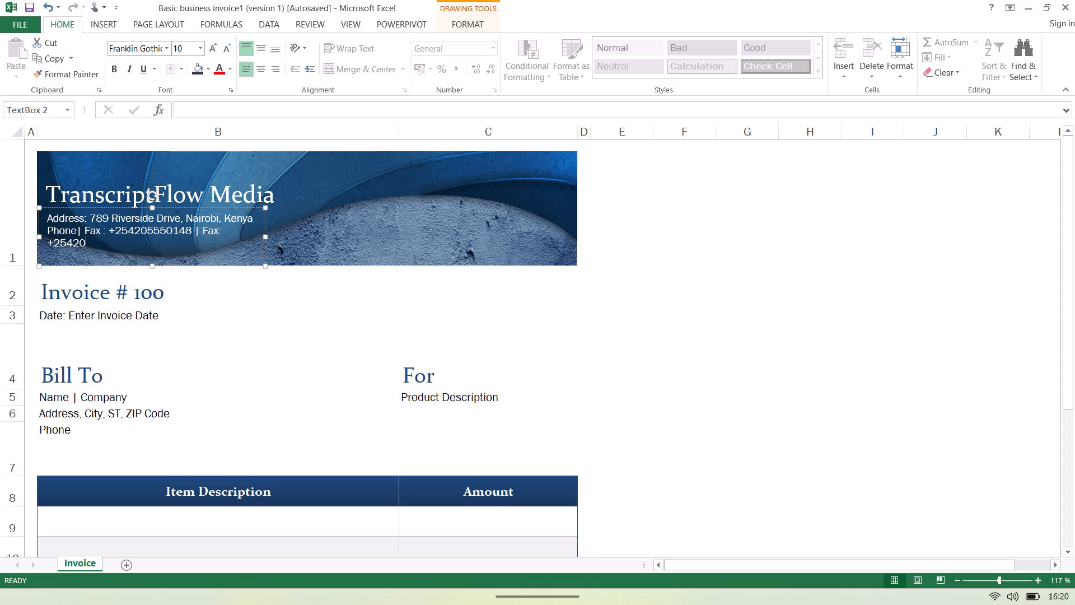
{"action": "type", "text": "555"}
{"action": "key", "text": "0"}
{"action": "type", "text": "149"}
Widen the header's address and contact text box so the phone and fax details fit on a single line.
{"action": "left_click_drag", "start_coordinate": [264, 238], "coordinate": [267, 238]}
{"action": "left_click_drag", "start_coordinate": [267, 238], "coordinate": [281, 235]}
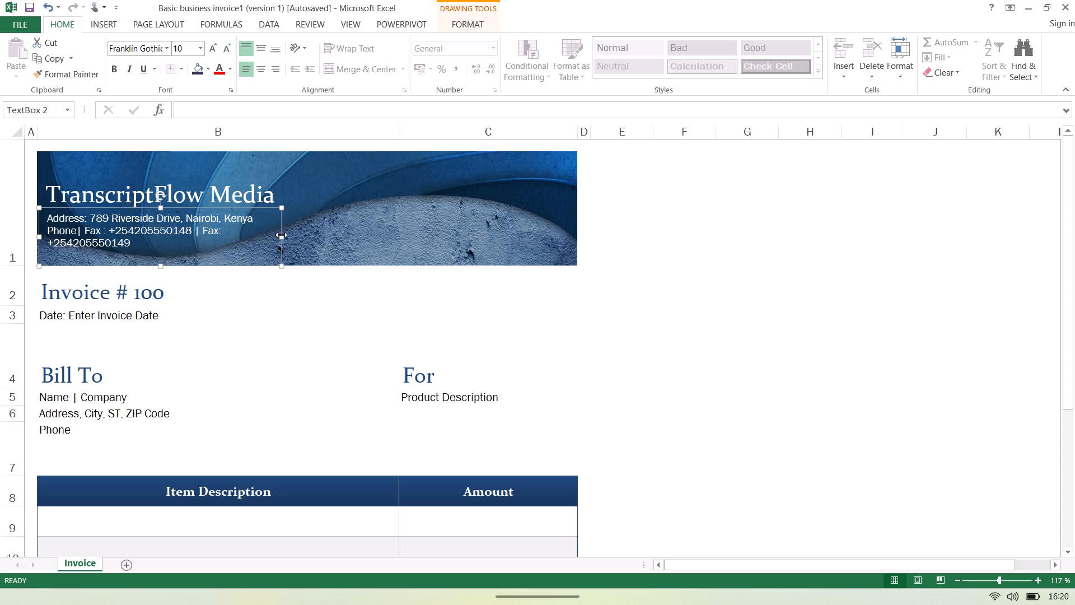
{"action": "left_click_drag", "start_coordinate": [281, 238], "coordinate": [303, 238]}
{"action": "left_click_drag", "start_coordinate": [303, 238], "coordinate": [319, 238]}
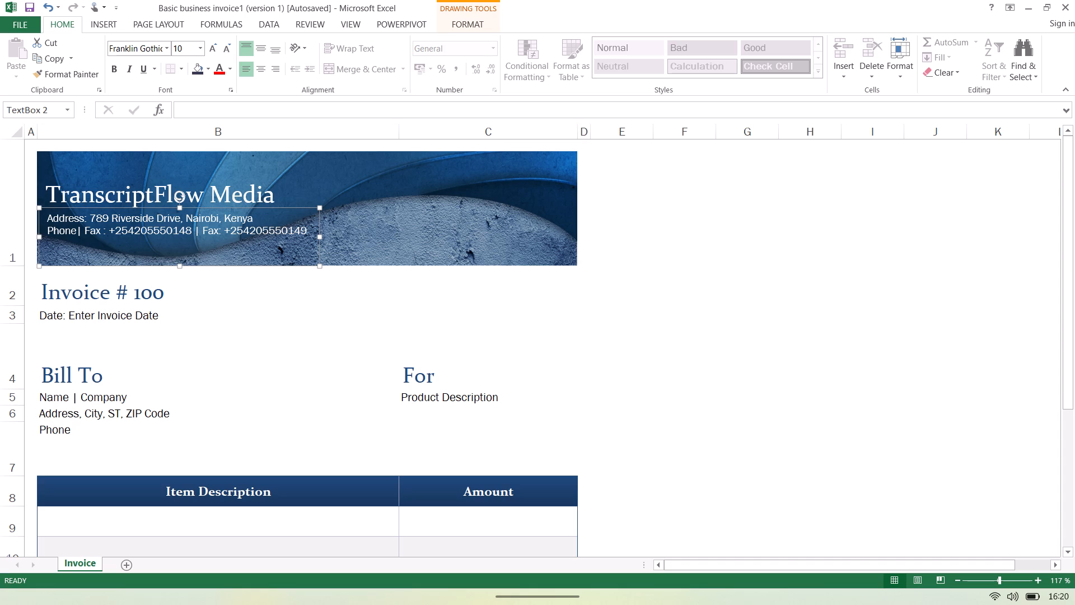
Make the "Phone| Fax" label at the start of the header's contact line bold.
{"action": "left_click_drag", "start_coordinate": [101, 232], "coordinate": [52, 234]}
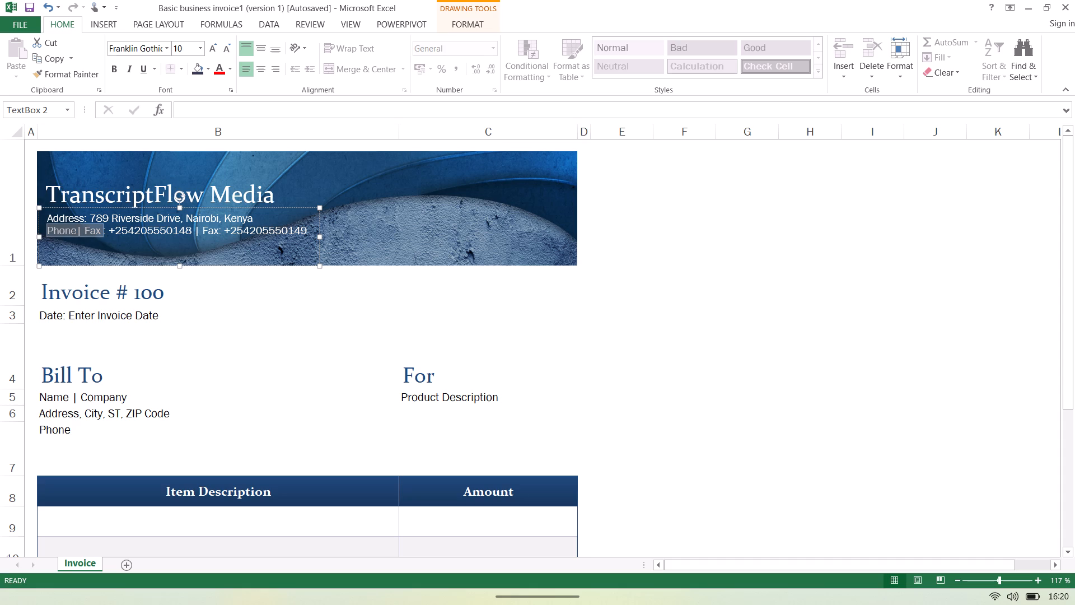
{"action": "left_click", "coordinate": [58, 215]}
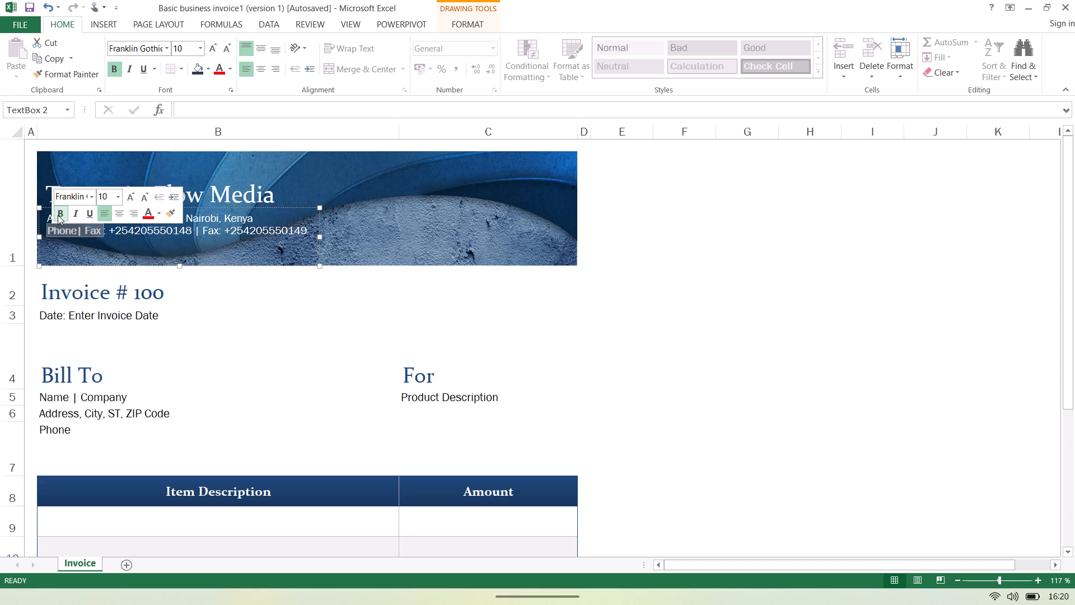
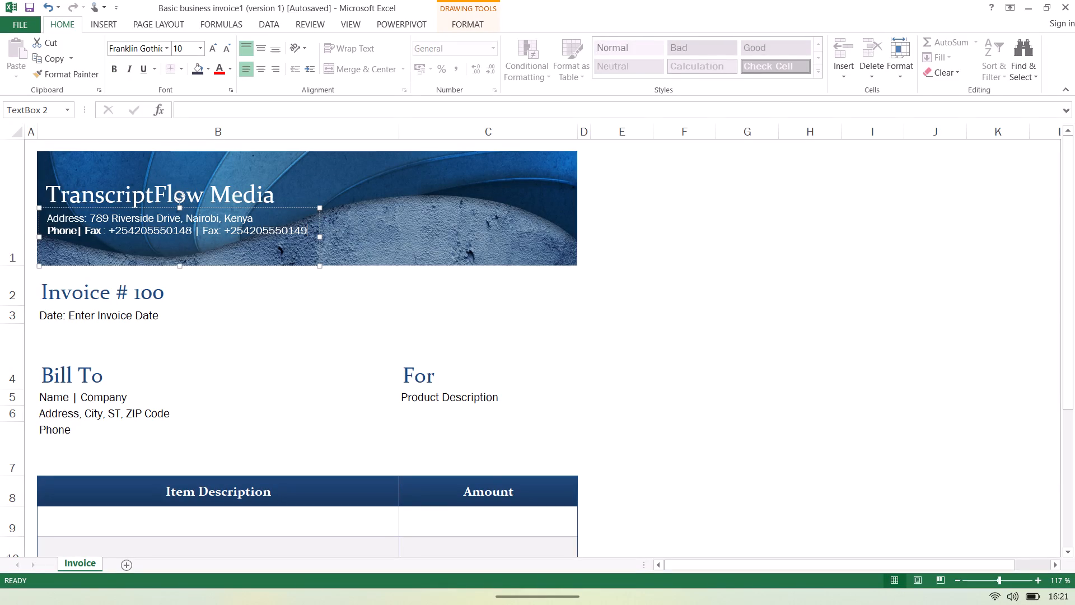
Make the "Address" label in the header's address line bold.
{"action": "left_click_drag", "start_coordinate": [45, 216], "coordinate": [84, 221]}
{"action": "left_click", "coordinate": [91, 201]}
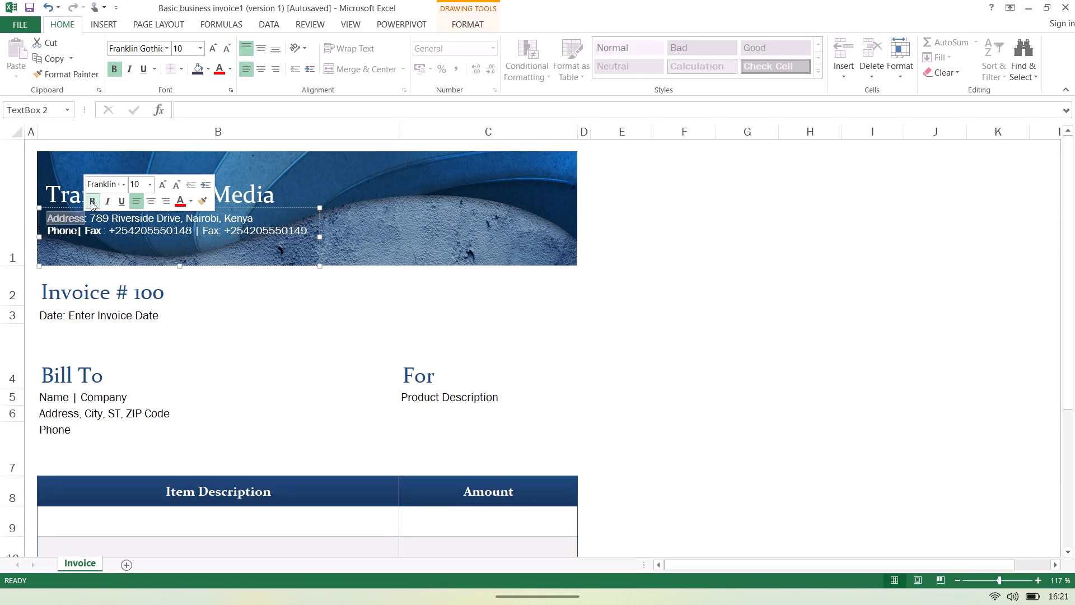
{"action": "left_click", "coordinate": [114, 262]}
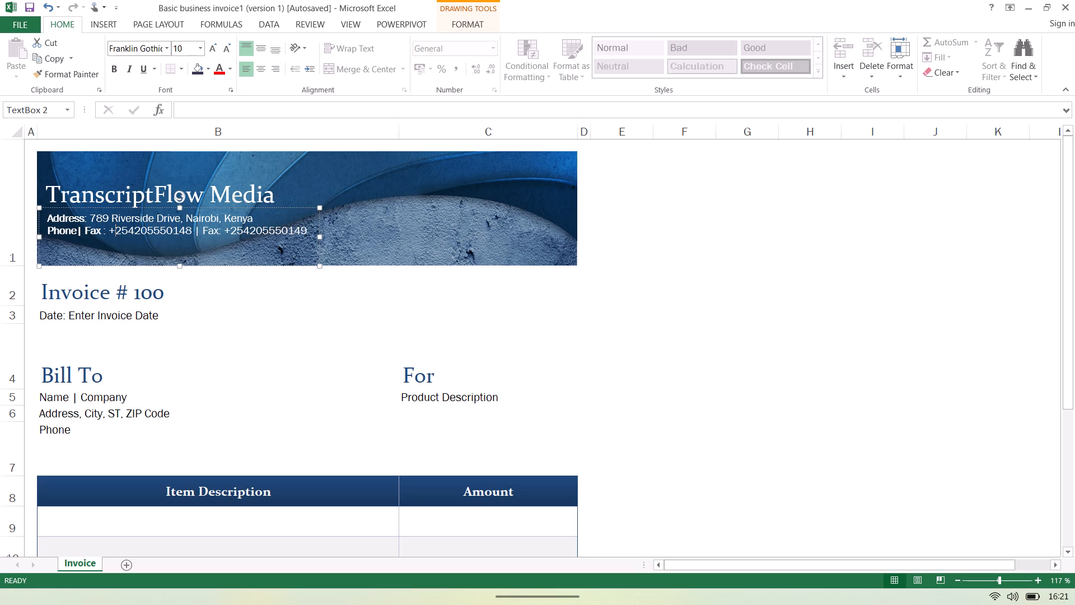
Widen the company name text box into column C and raise its lower edge slightly, clear of the address line.
{"action": "left_click", "coordinate": [48, 192]}
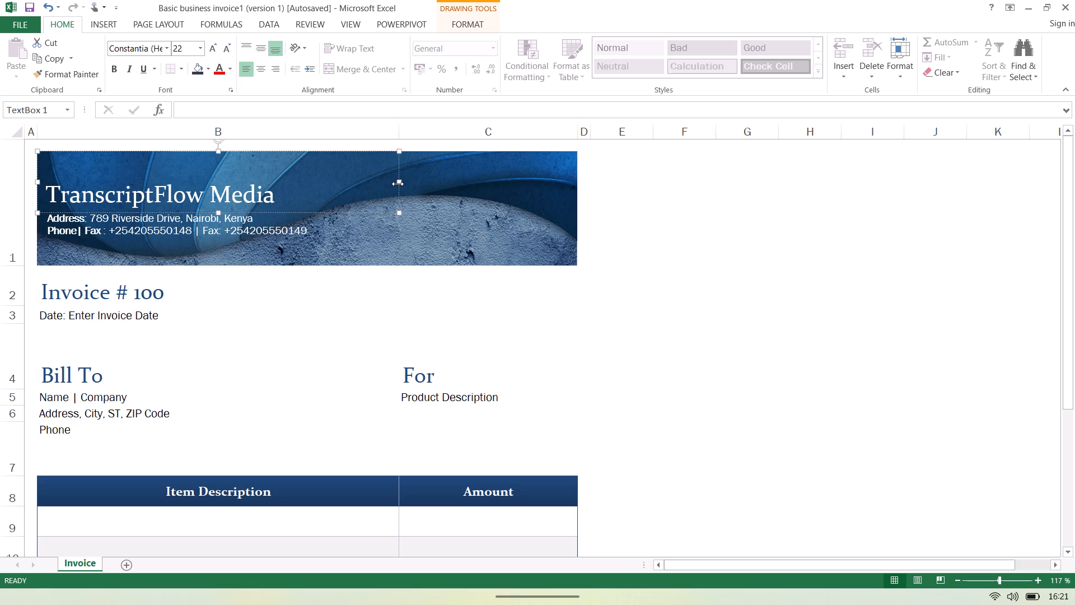
{"action": "left_click_drag", "start_coordinate": [398, 184], "coordinate": [430, 186]}
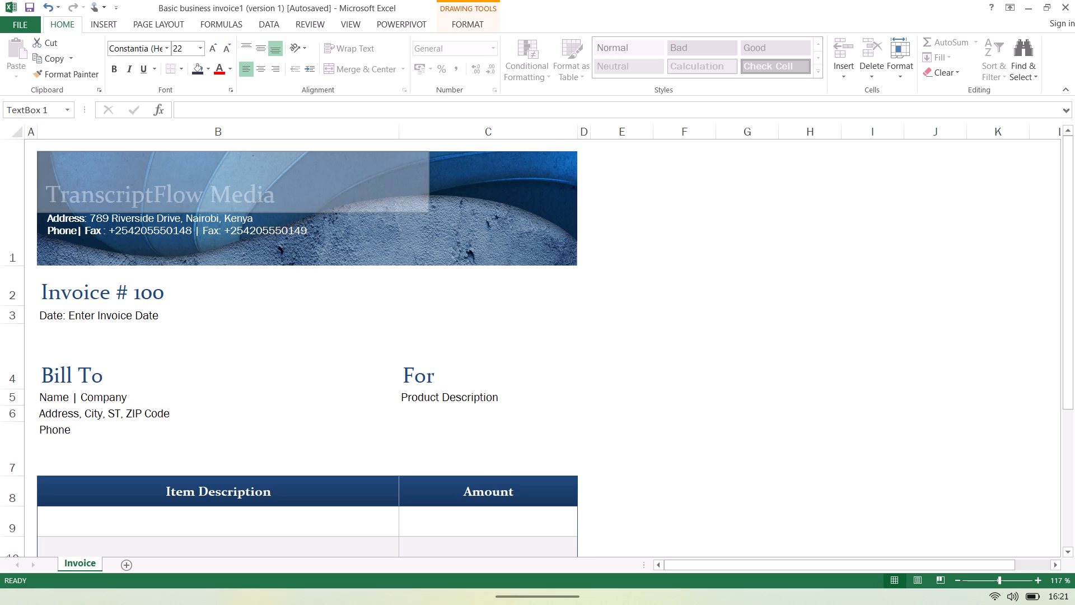
{"action": "left_click_drag", "start_coordinate": [430, 186], "coordinate": [436, 185]}
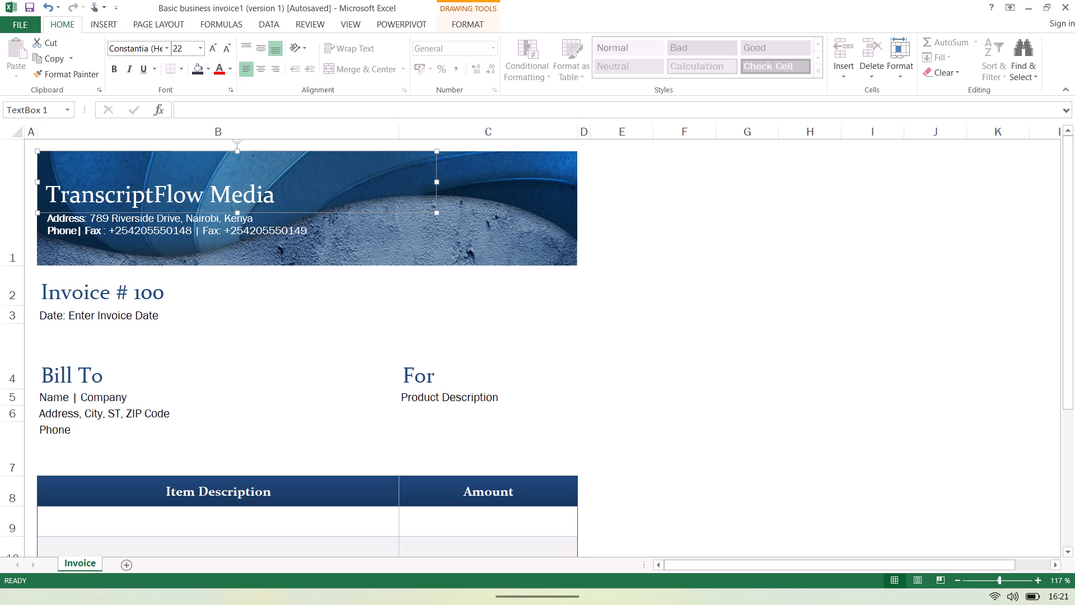
{"action": "left_click", "coordinate": [436, 211]}
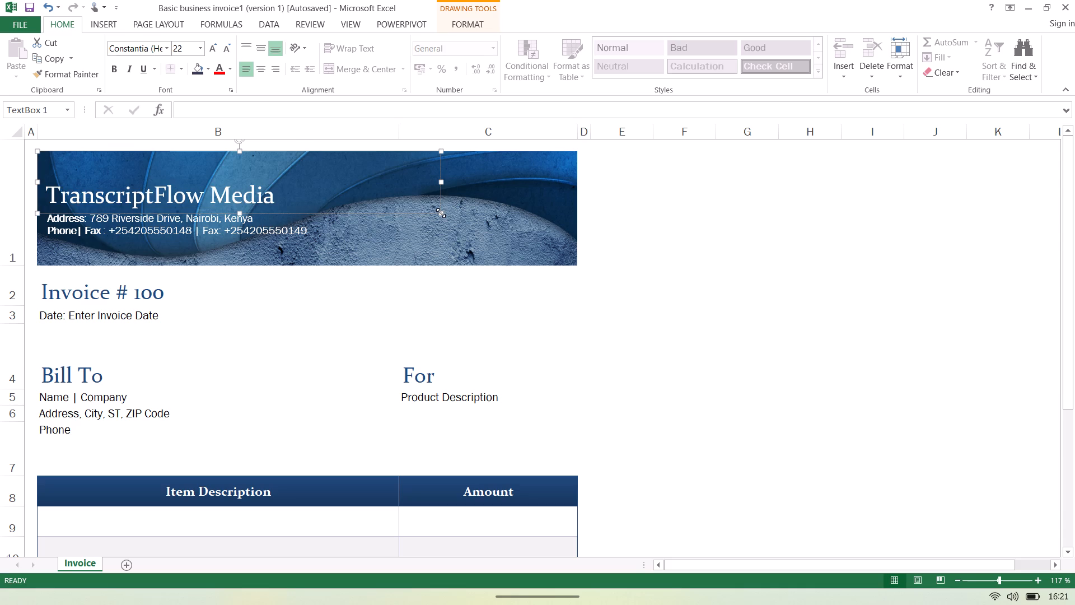
{"action": "left_click_drag", "start_coordinate": [441, 213], "coordinate": [446, 229]}
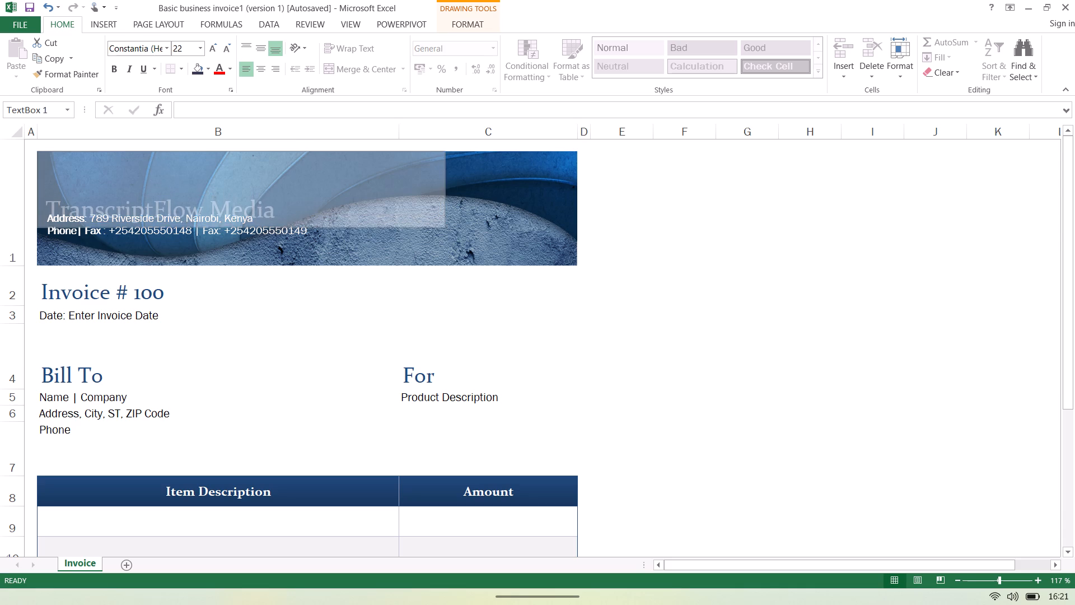
{"action": "left_click_drag", "start_coordinate": [446, 229], "coordinate": [446, 230]}
{"action": "left_click_drag", "start_coordinate": [446, 230], "coordinate": [441, 212]}
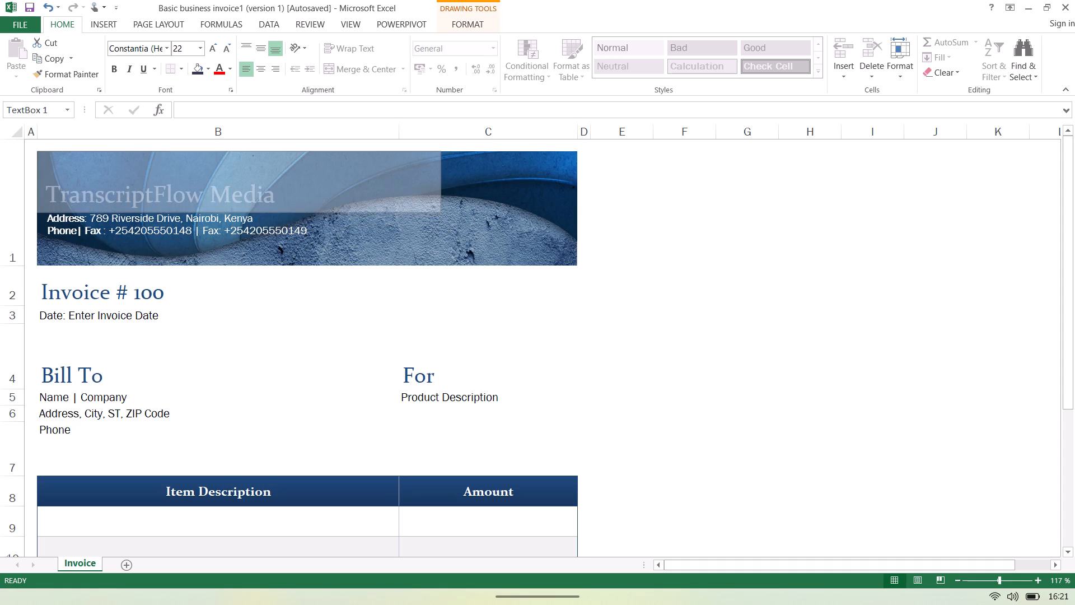
{"action": "left_click_drag", "start_coordinate": [441, 212], "coordinate": [440, 208]}
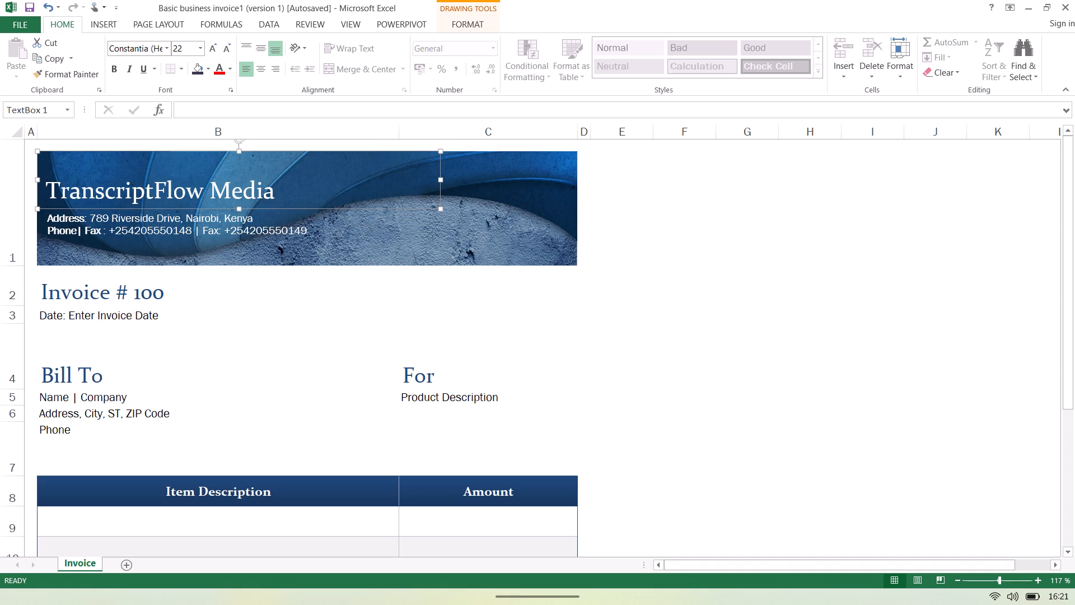
Format the header's company name "TranscriptFlow Media" as bold with font size 32.
{"action": "left_click", "coordinate": [166, 190]}
{"action": "left_click_drag", "start_coordinate": [46, 192], "coordinate": [239, 189]}
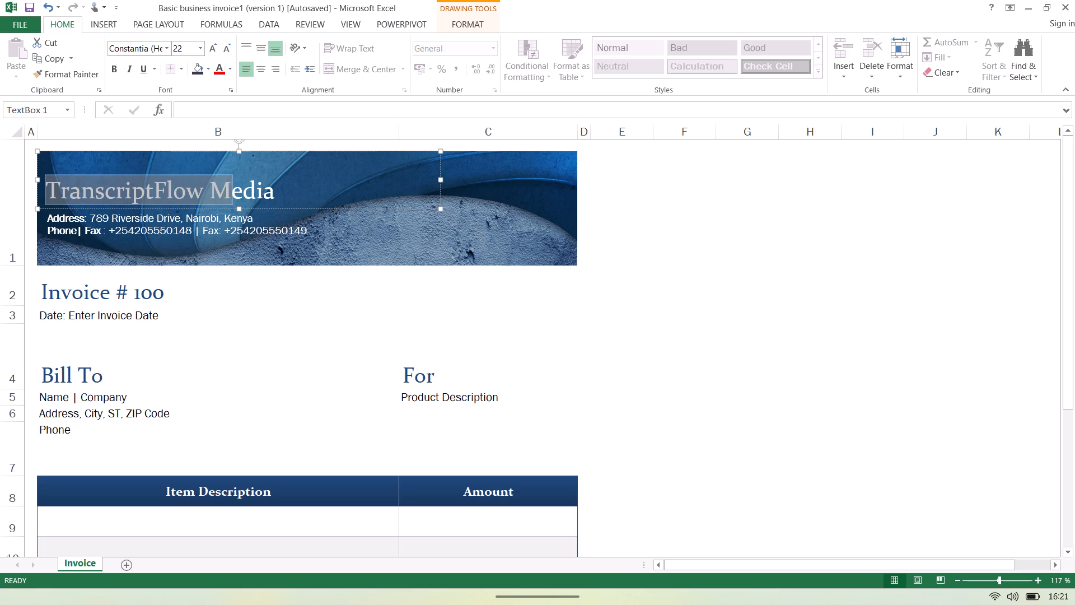
{"action": "left_click_drag", "start_coordinate": [239, 189], "coordinate": [267, 185]}
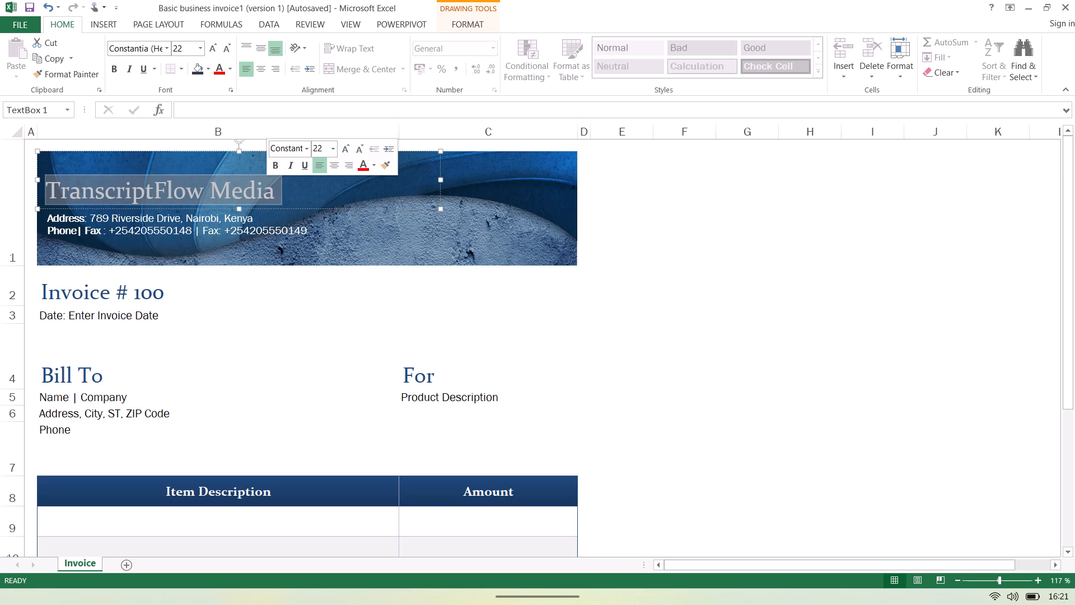
{"action": "left_click", "coordinate": [275, 167]}
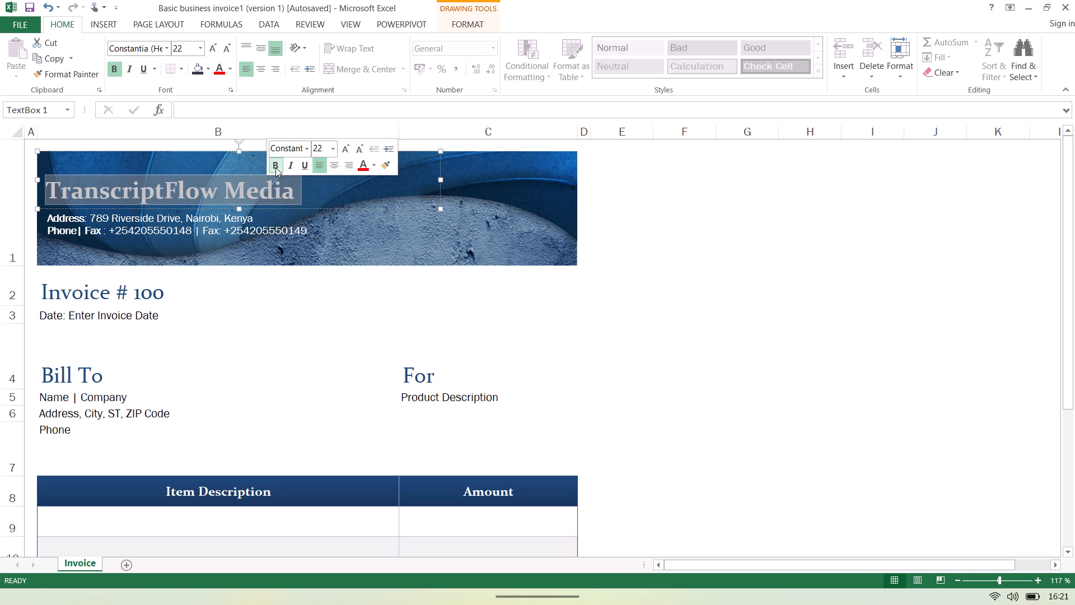
{"action": "left_click", "coordinate": [333, 150]}
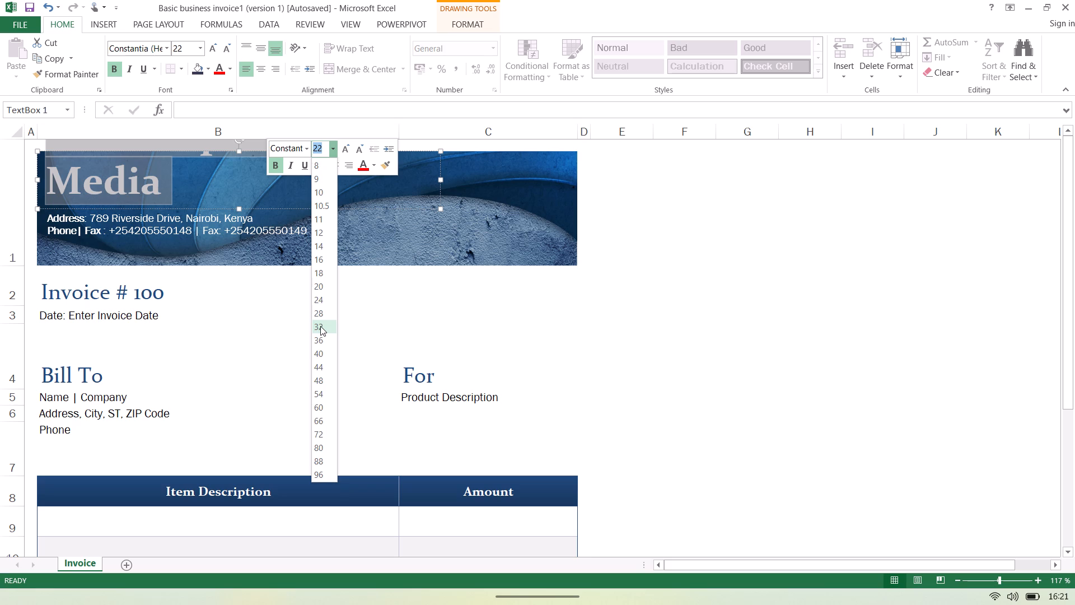
{"action": "left_click", "coordinate": [320, 326]}
{"action": "left_click", "coordinate": [373, 220]}
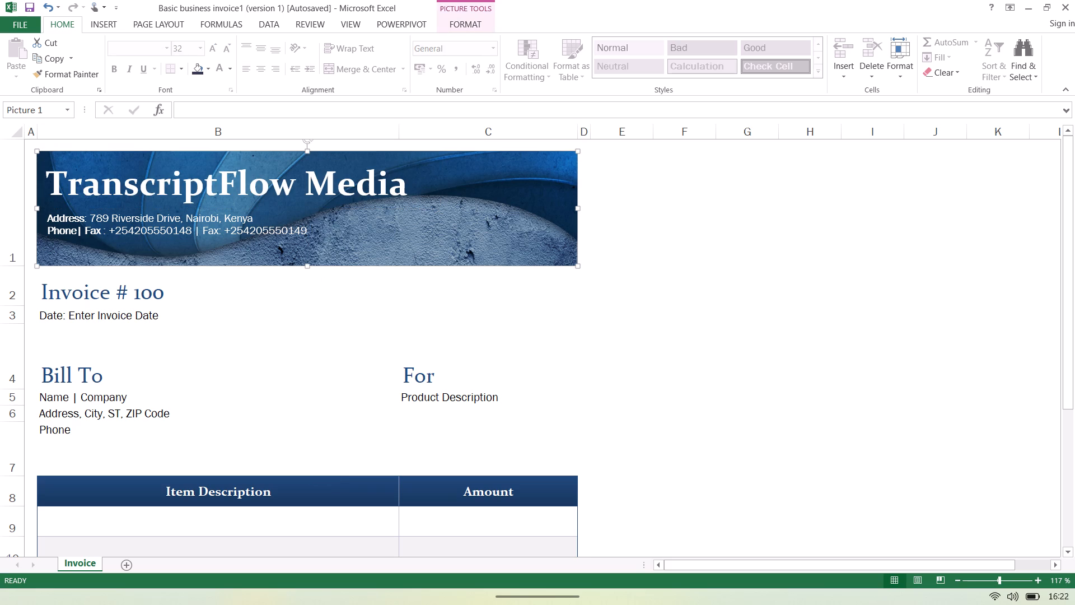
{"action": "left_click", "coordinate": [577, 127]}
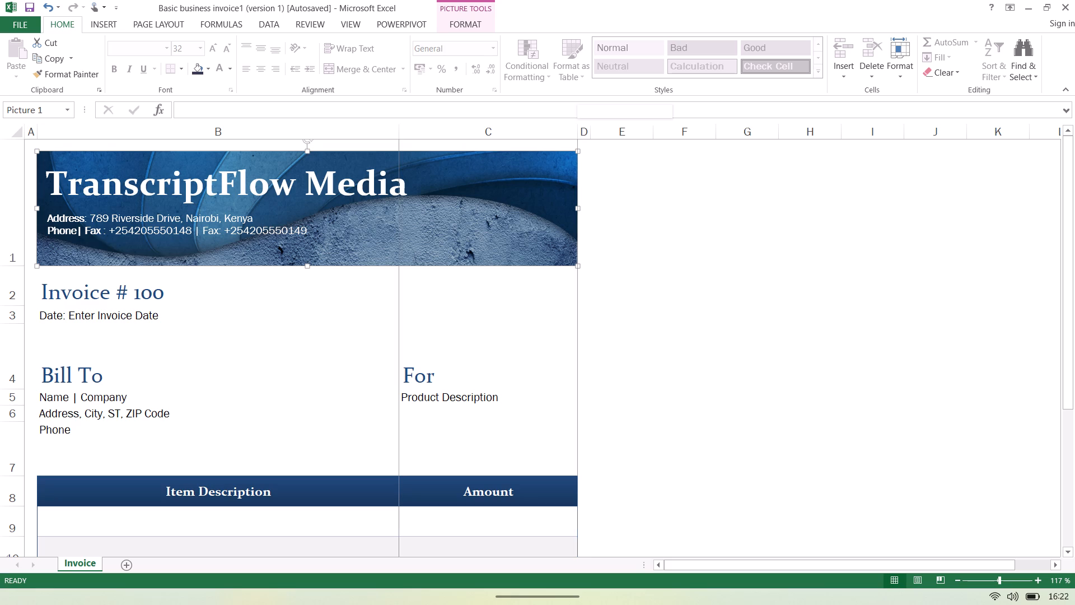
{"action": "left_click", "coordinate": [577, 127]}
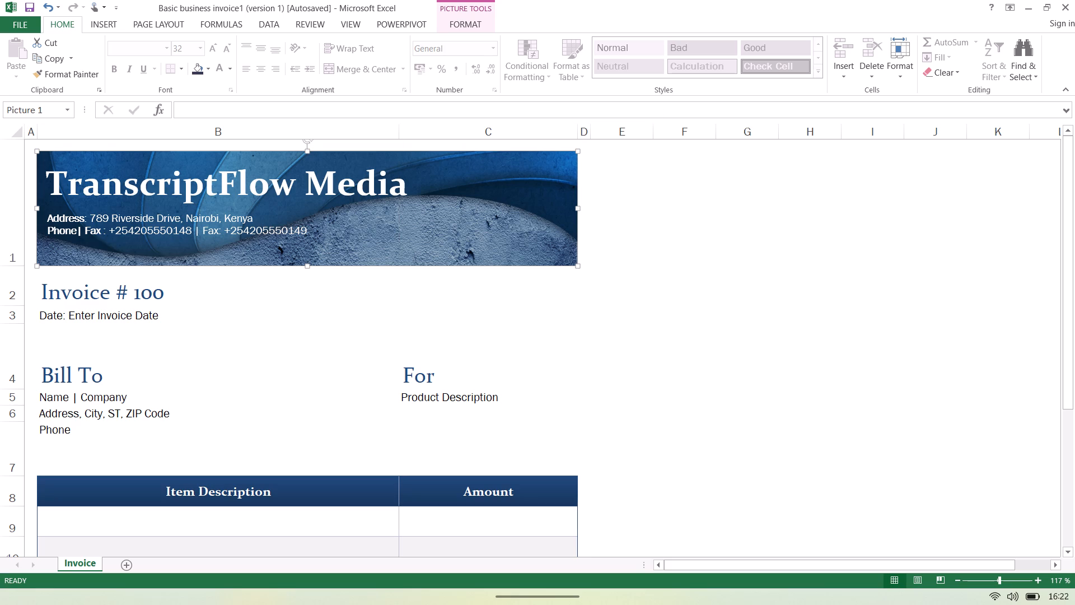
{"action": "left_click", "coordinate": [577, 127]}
Set the font size of the header's address and phone/fax lines to 14.
{"action": "left_click_drag", "start_coordinate": [45, 218], "coordinate": [90, 218]}
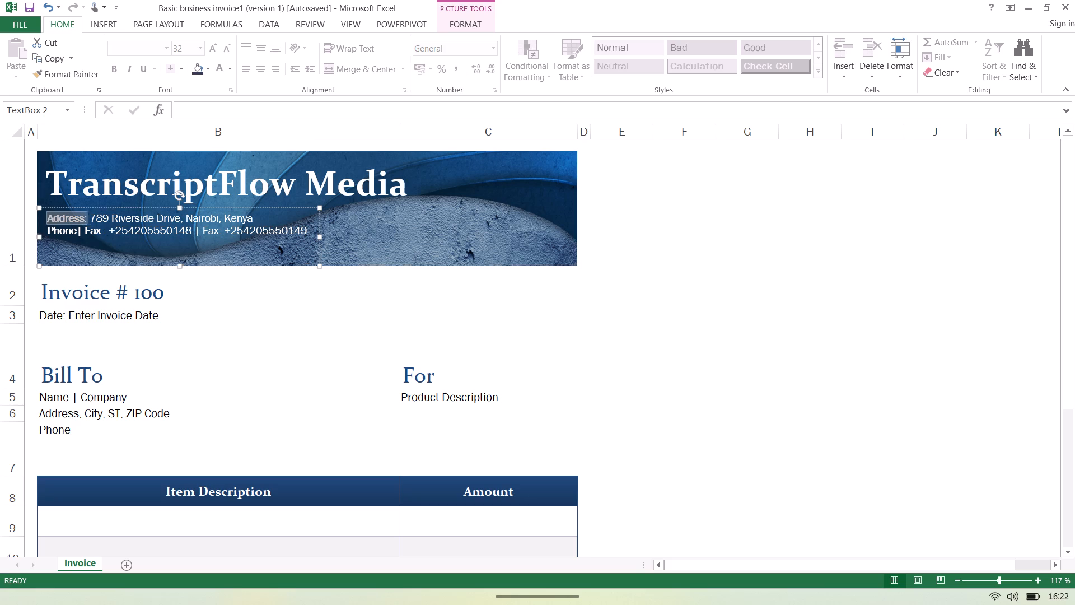
{"action": "left_click_drag", "start_coordinate": [90, 218], "coordinate": [271, 240]}
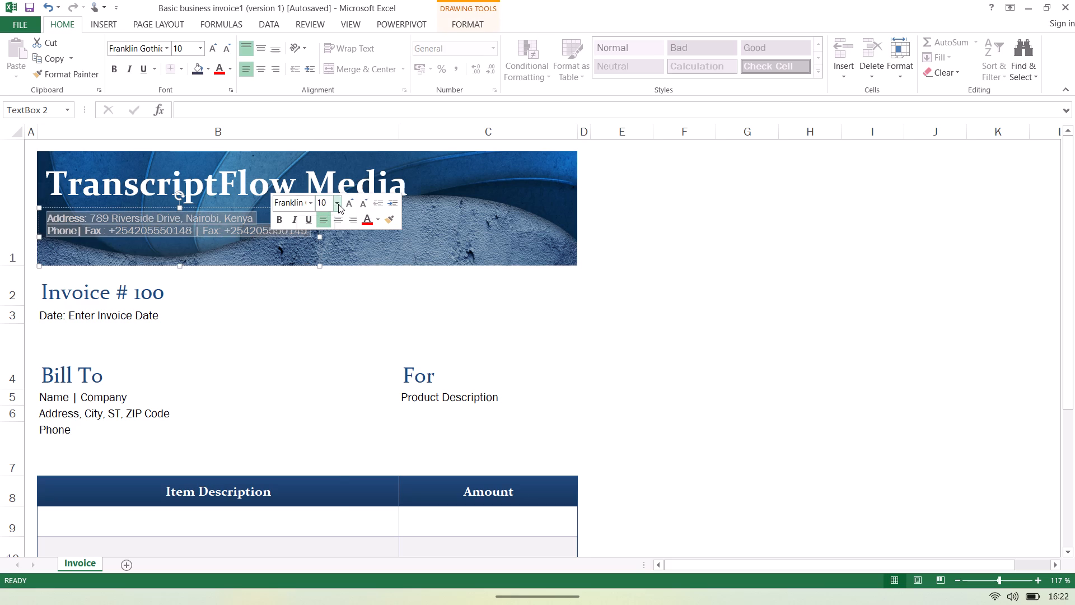
{"action": "left_click", "coordinate": [338, 204]}
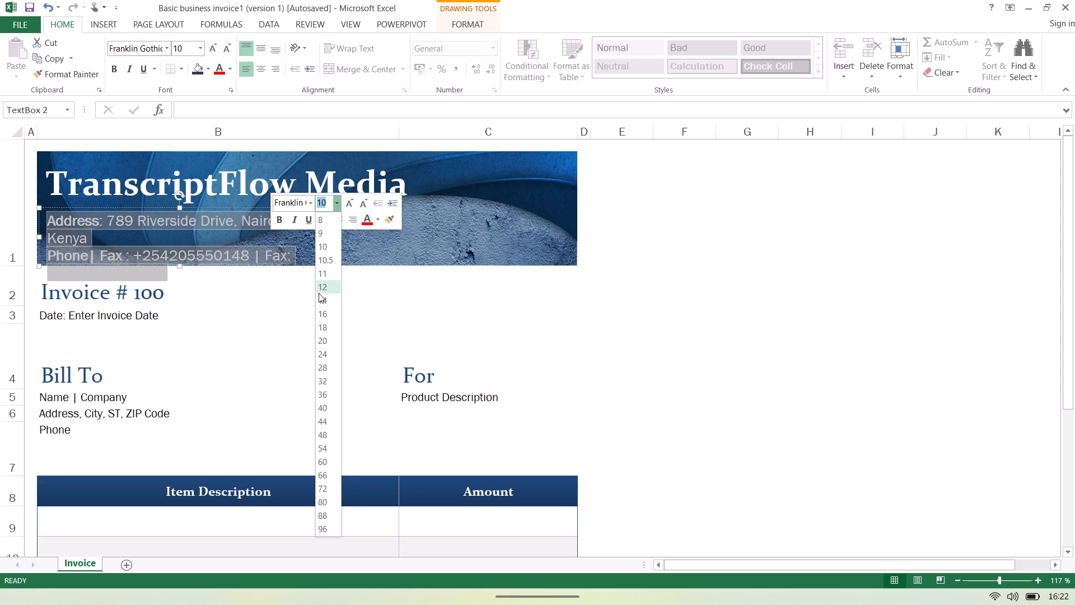
{"action": "left_click", "coordinate": [321, 295]}
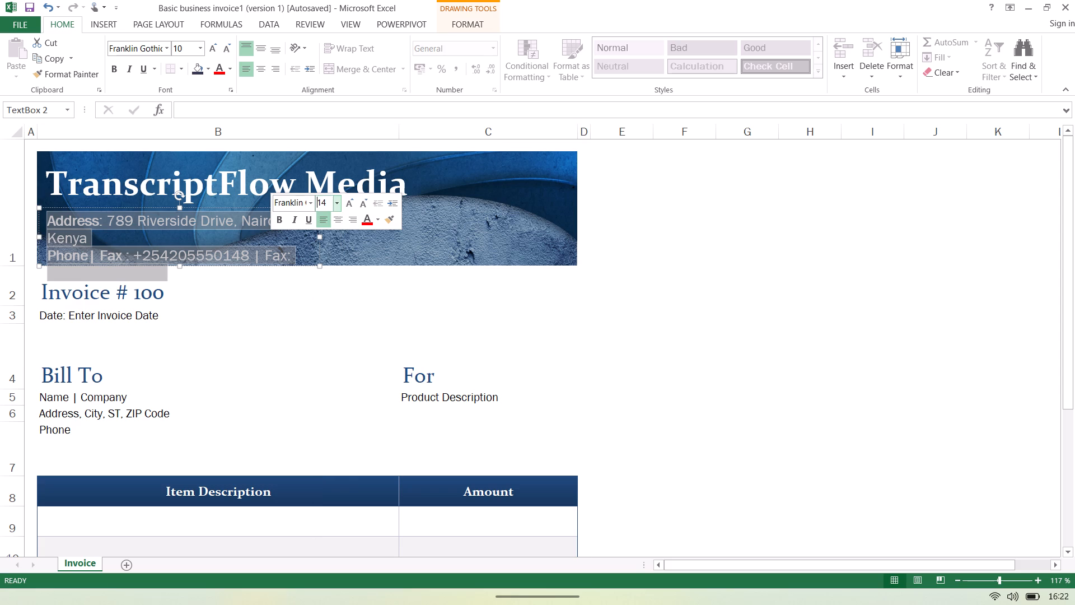
{"action": "left_click", "coordinate": [348, 257]}
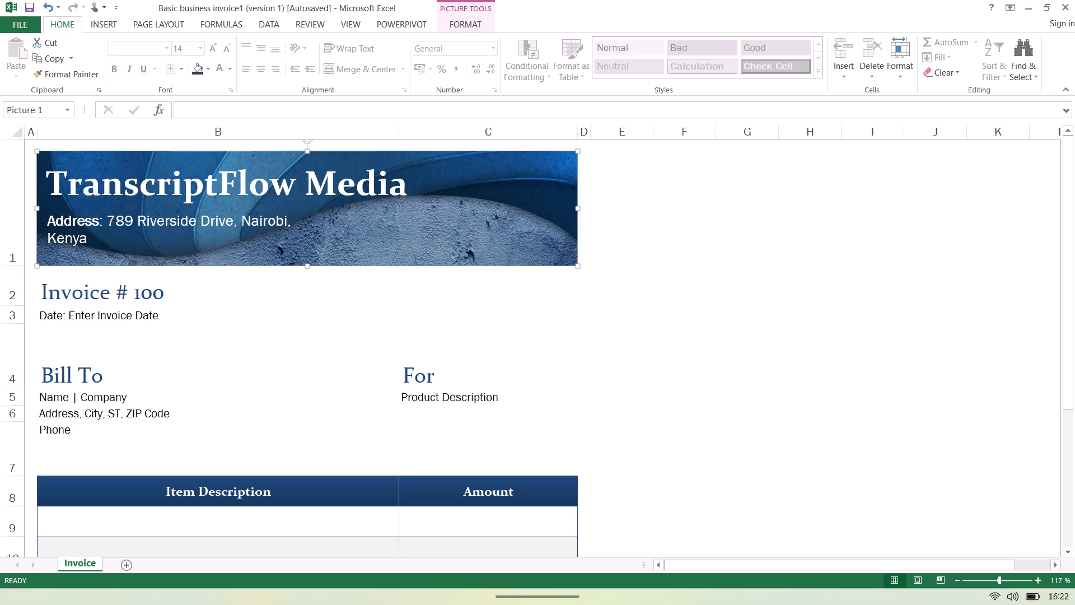
Widen the header's contact text box into column C so the address and the phone/fax details each fit on one line.
{"action": "left_click", "coordinate": [292, 236]}
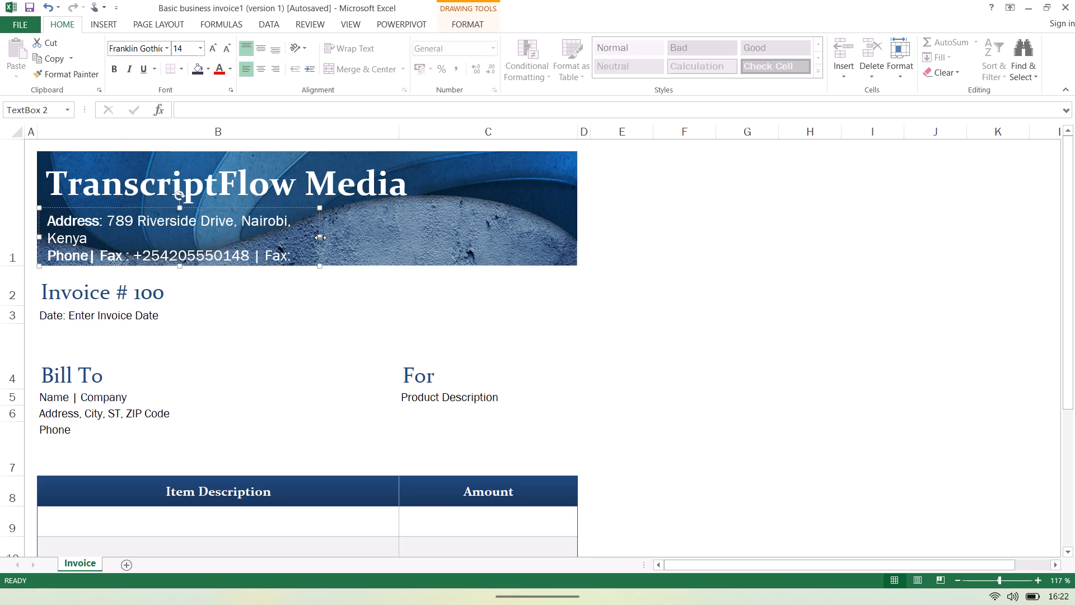
{"action": "left_click_drag", "start_coordinate": [320, 238], "coordinate": [376, 244]}
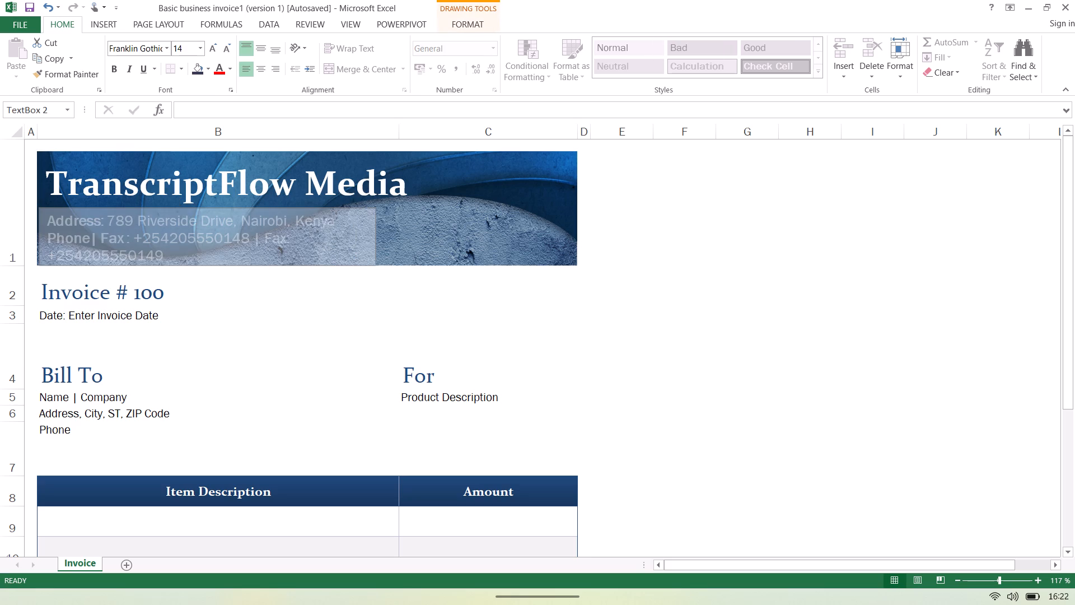
{"action": "left_click_drag", "start_coordinate": [376, 244], "coordinate": [430, 246]}
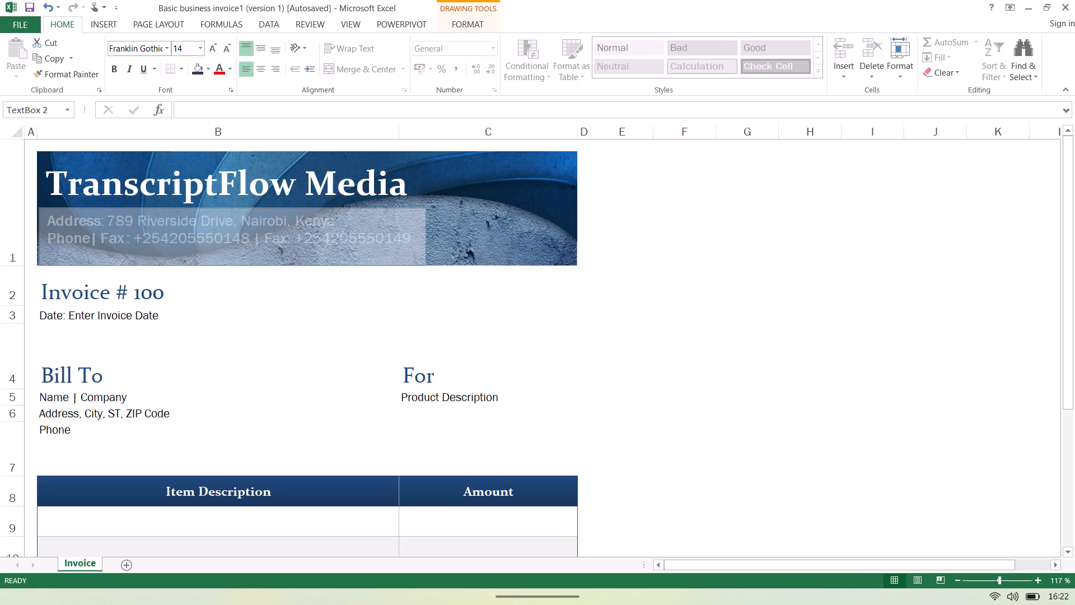
{"action": "left_click_drag", "start_coordinate": [430, 246], "coordinate": [429, 247]}
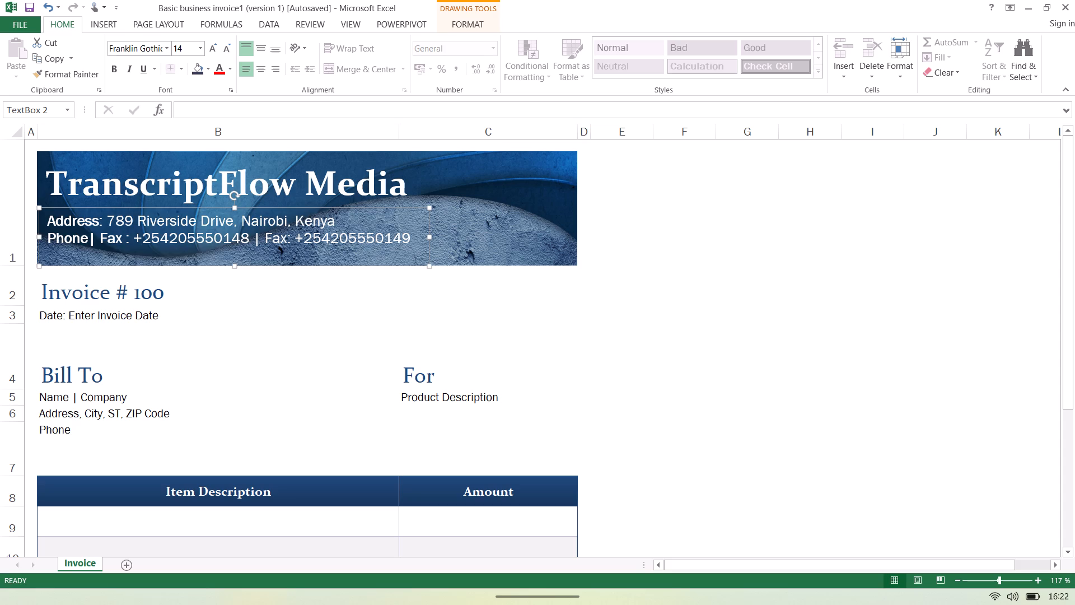
{"action": "left_click", "coordinate": [474, 235]}
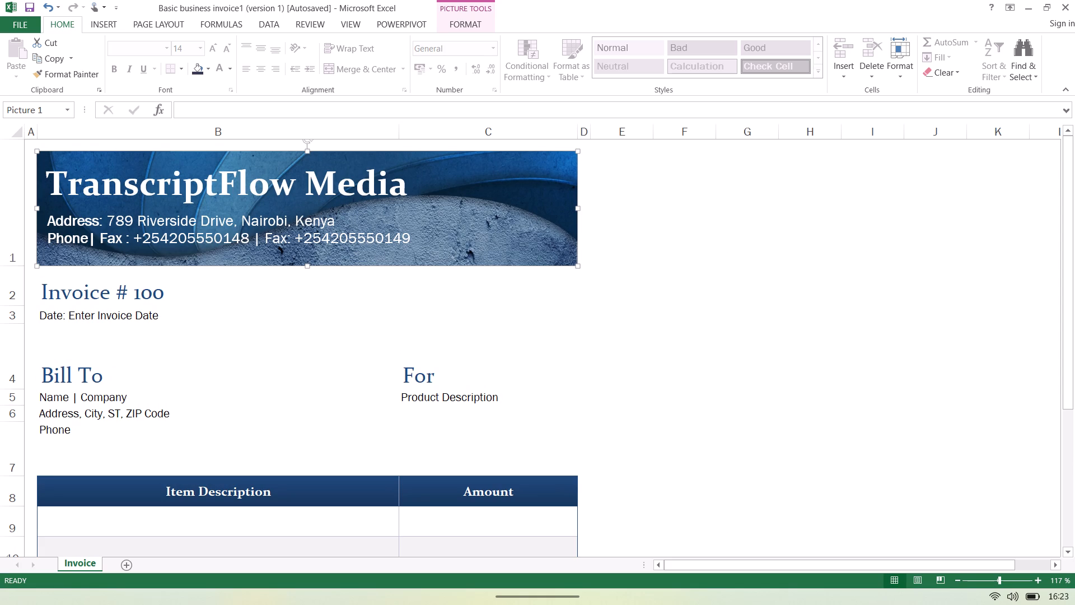
Replace the "Enter Invoice Date" placeholder in cell B3 with 11/03/2026, keeping the "Date:" label.
{"action": "left_click", "coordinate": [90, 317]}
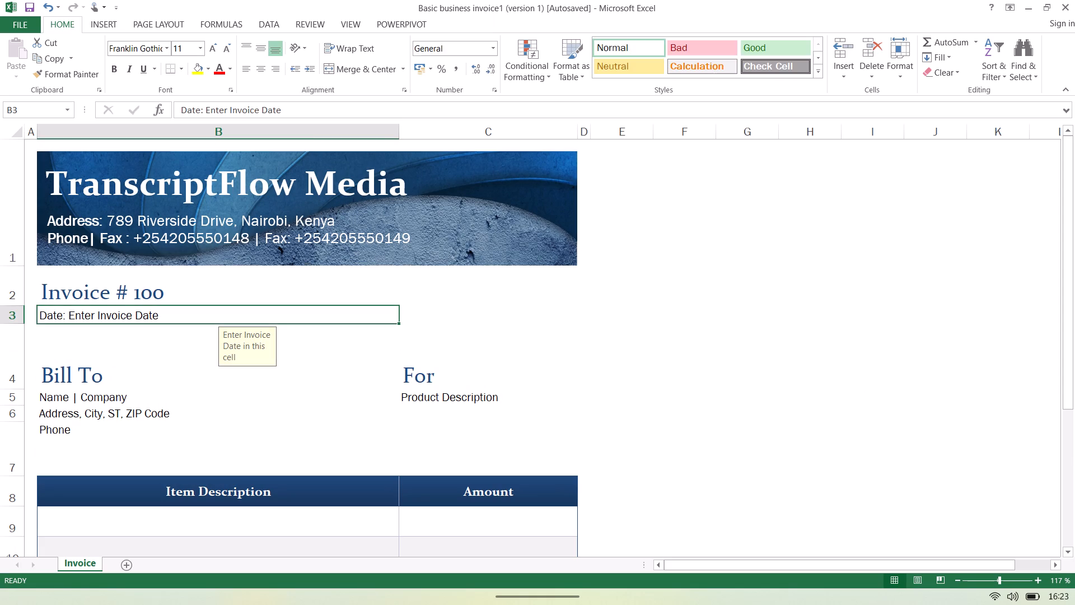
{"action": "double_click", "coordinate": [163, 318]}
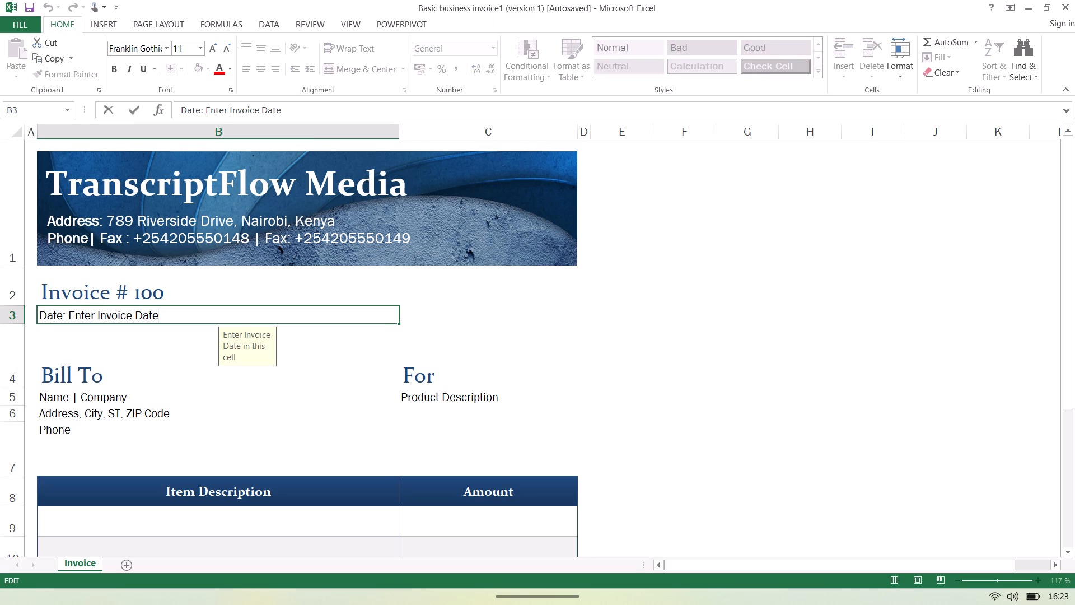
{"action": "key", "text": "BackSpace"}
{"action": "key", "text": "BackSpace"}
{"action": "key", "text": "BackSpace"}
{"action": "key", "text": "BackSpace"}
{"action": "key", "text": "BackSpace"}
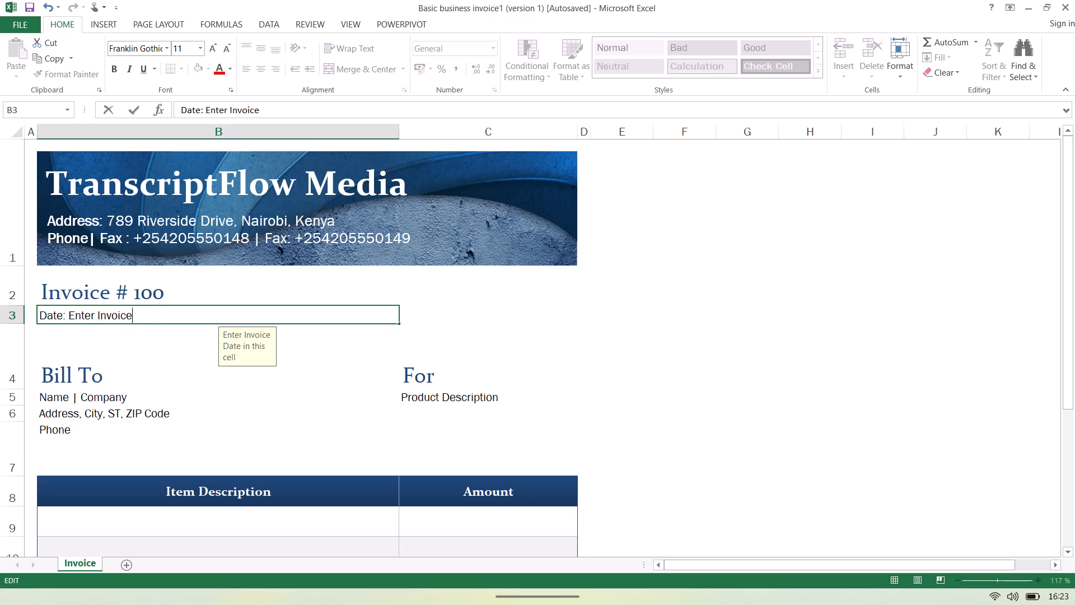
{"action": "key", "text": "BackSpace"}
{"action": "key", "text": "BackSpace"}
{"action": "key", "text": "BackSpace"}
{"action": "key", "text": "BackSpace"}
{"action": "key", "text": "BackSpace"}
{"action": "key", "text": "BackSpace"}
{"action": "key", "text": "BackSpace"}
{"action": "key", "text": "BackSpace"}
{"action": "key", "text": "BackSpace"}
{"action": "key", "text": "BackSpace"}
{"action": "key", "text": "BackSpace"}
{"action": "key", "text": "BackSpace"}
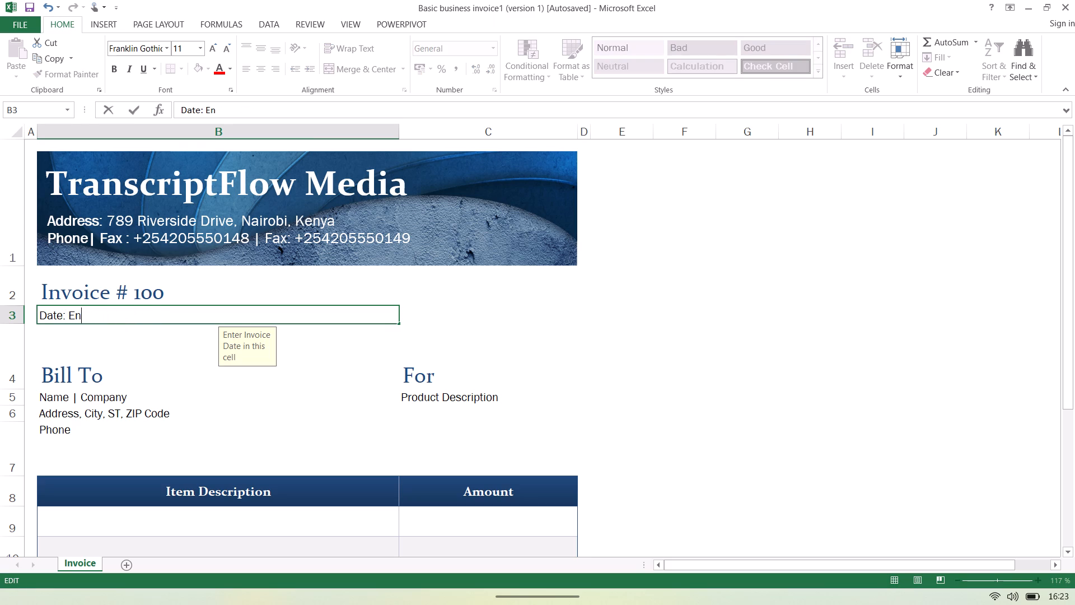
{"action": "key", "text": "BackSpace"}
{"action": "type", "text": "11"}
{"action": "key", "text": "slash"}
{"action": "type", "text": "03"}
{"action": "type", "text": "/2026"}
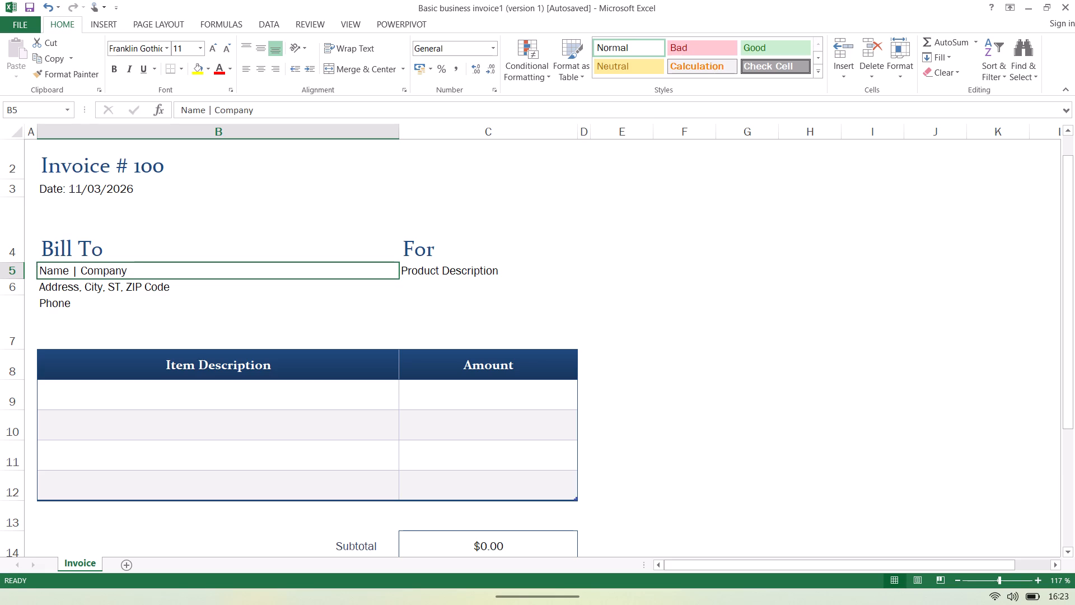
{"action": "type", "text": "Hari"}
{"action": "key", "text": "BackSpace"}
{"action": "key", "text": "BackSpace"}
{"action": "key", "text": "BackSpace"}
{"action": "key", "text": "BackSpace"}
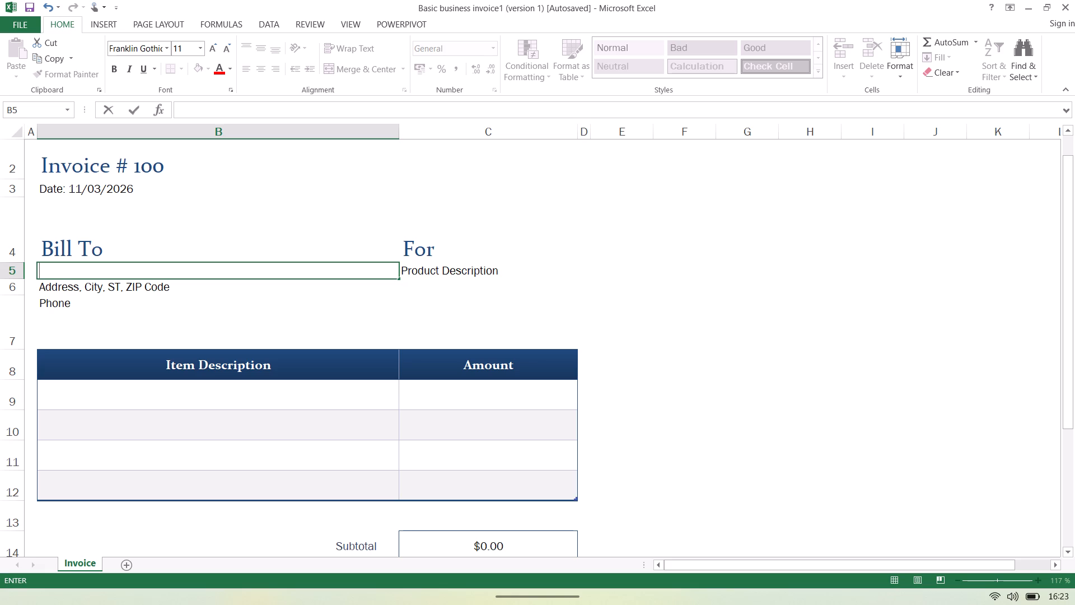
Enter "Acme Corporation/ Technical Client" as the Bill To name and company in cell B5.
{"action": "type", "text": "Ac"}
{"action": "type", "text": "me"}
{"action": "key", "text": "space"}
{"action": "type", "text": "Corp"}
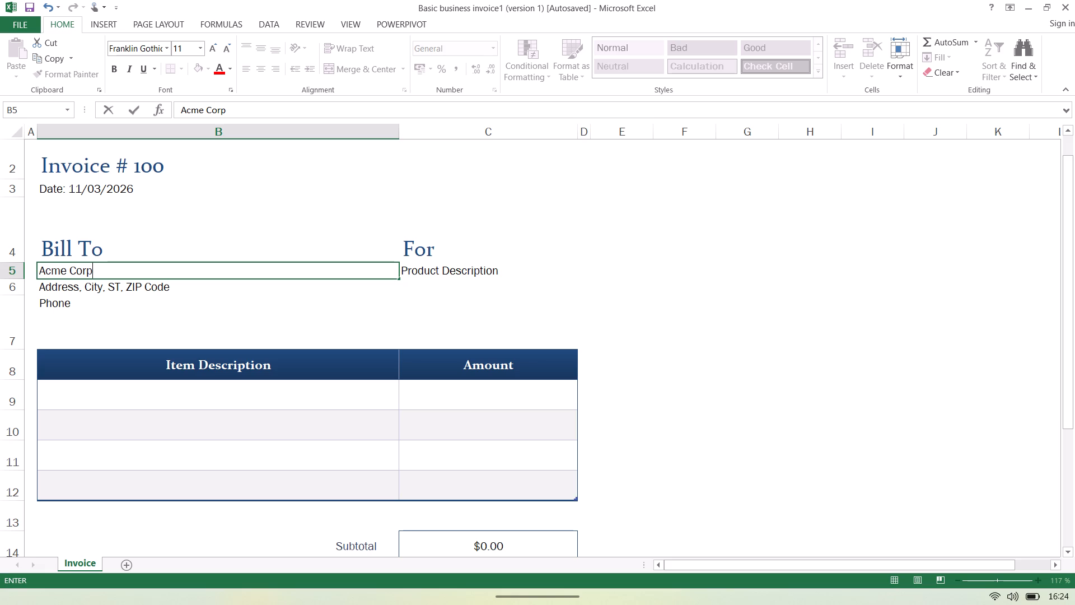
{"action": "type", "text": "oration"}
{"action": "type", "text": "/"}
{"action": "key", "text": "space"}
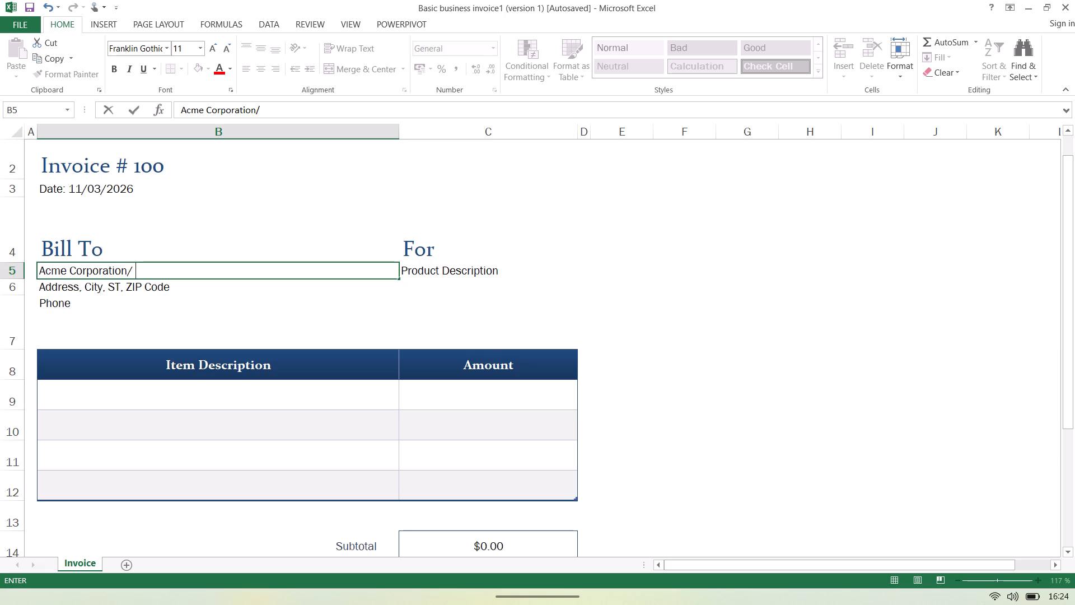
{"action": "type", "text": "Te"}
{"action": "type", "text": "ch"}
{"action": "type", "text": "nical"}
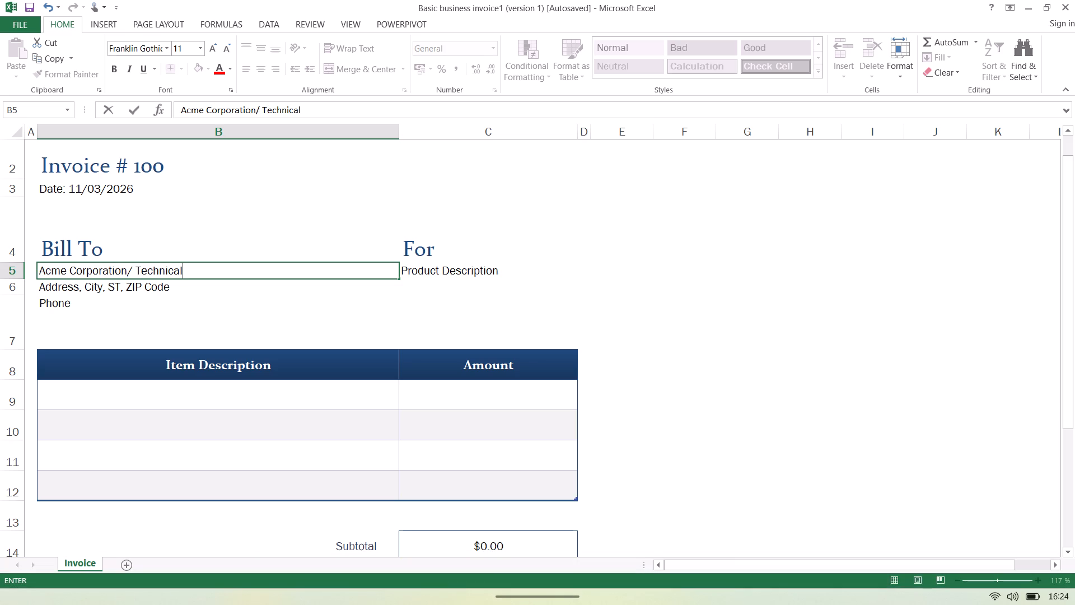
{"action": "key", "text": "space"}
{"action": "key", "text": "shift+c"}
{"action": "type", "text": "lient"}
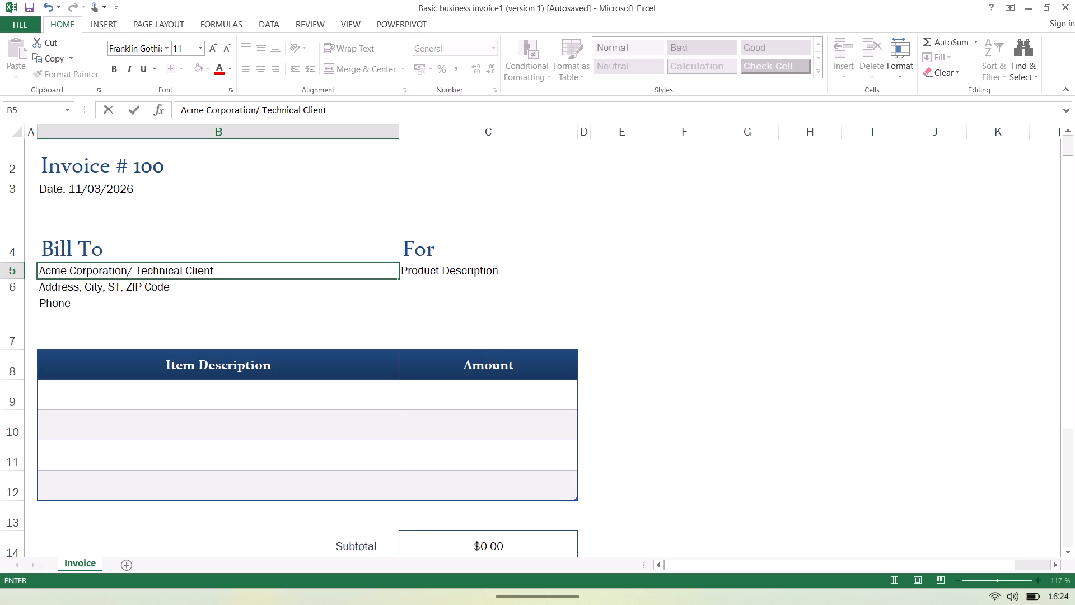
{"action": "left_click", "coordinate": [441, 273]}
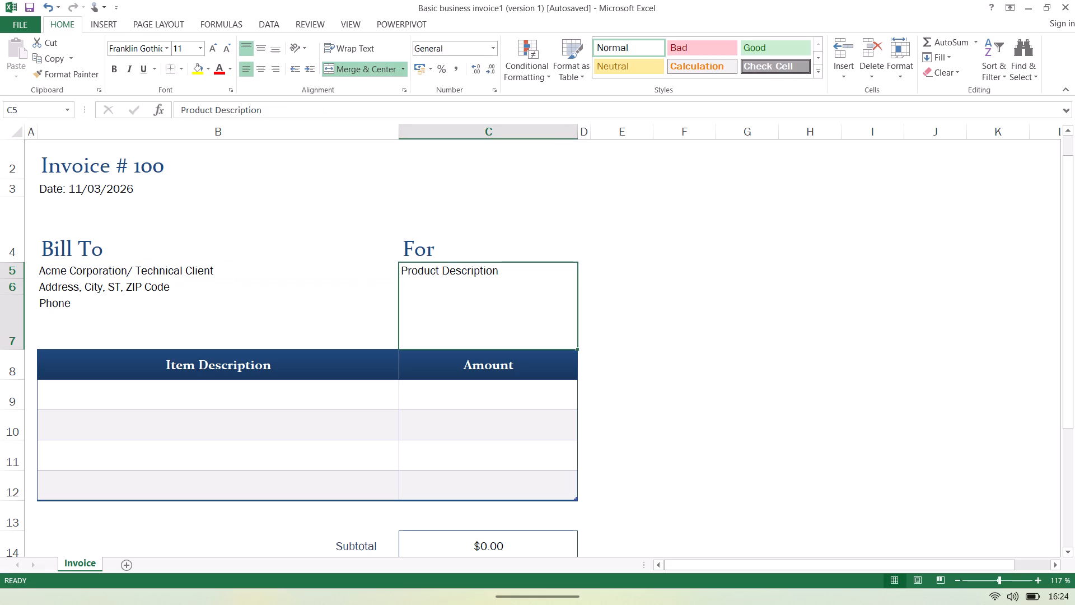
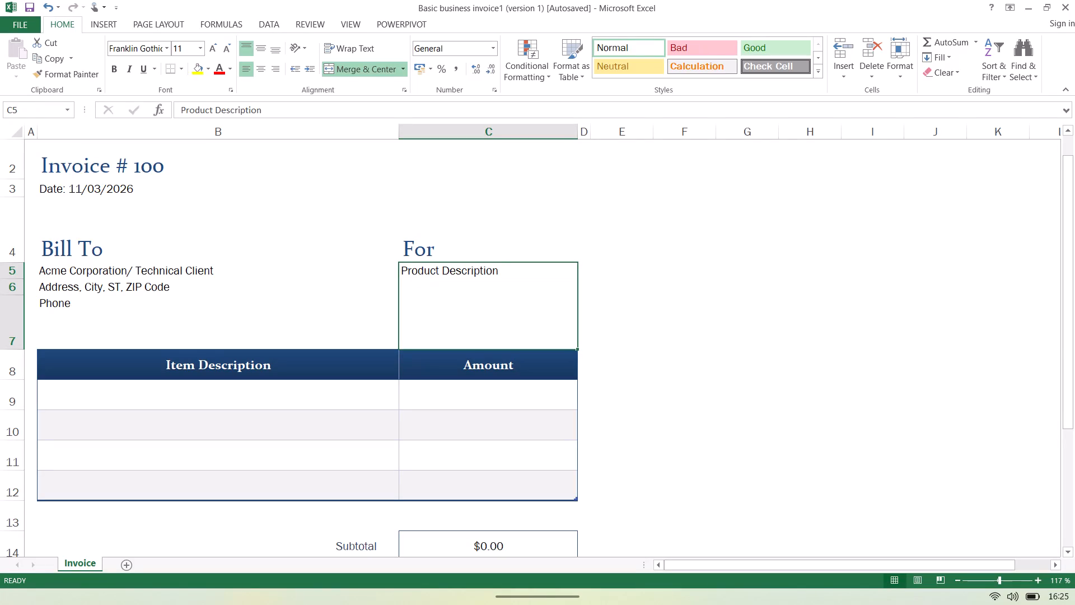
Clear the "Product Description" placeholder text from the For section in cell C5.
{"action": "left_click", "coordinate": [504, 269]}
{"action": "double_click", "coordinate": [501, 273]}
{"action": "key", "text": "BackSpace"}
{"action": "key", "text": "BackSpace"}
{"action": "key", "text": "BackSpace"}
{"action": "key", "text": "BackSpace"}
{"action": "key", "text": "BackSpace"}
{"action": "key", "text": "BackSpace"}
{"action": "key", "text": "BackSpace"}
{"action": "key", "text": "BackSpace"}
{"action": "key", "text": "BackSpace"}
{"action": "key", "text": "BackSpace"}
{"action": "key", "text": "BackSpace"}
{"action": "key", "text": "BackSpace"}
{"action": "key", "text": "BackSpace"}
{"action": "key", "text": "BackSpace"}
{"action": "key", "text": "BackSpace"}
{"action": "key", "text": "BackSpace"}
{"action": "key", "text": "BackSpace"}
{"action": "key", "text": "BackSpace"}
{"action": "key", "text": "BackSpace"}
{"action": "key", "text": "BackSpace"}
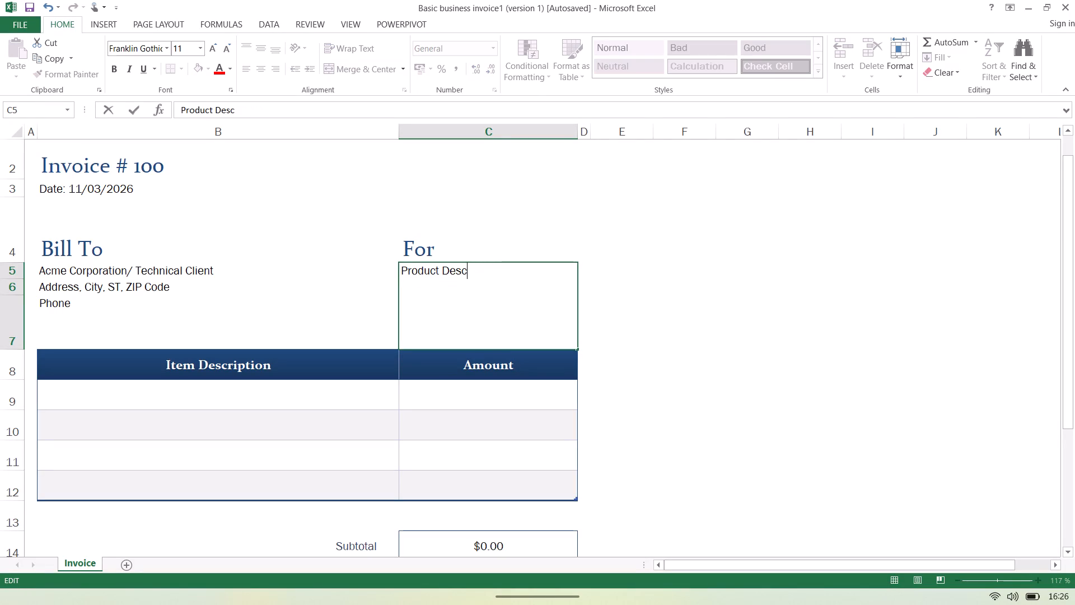
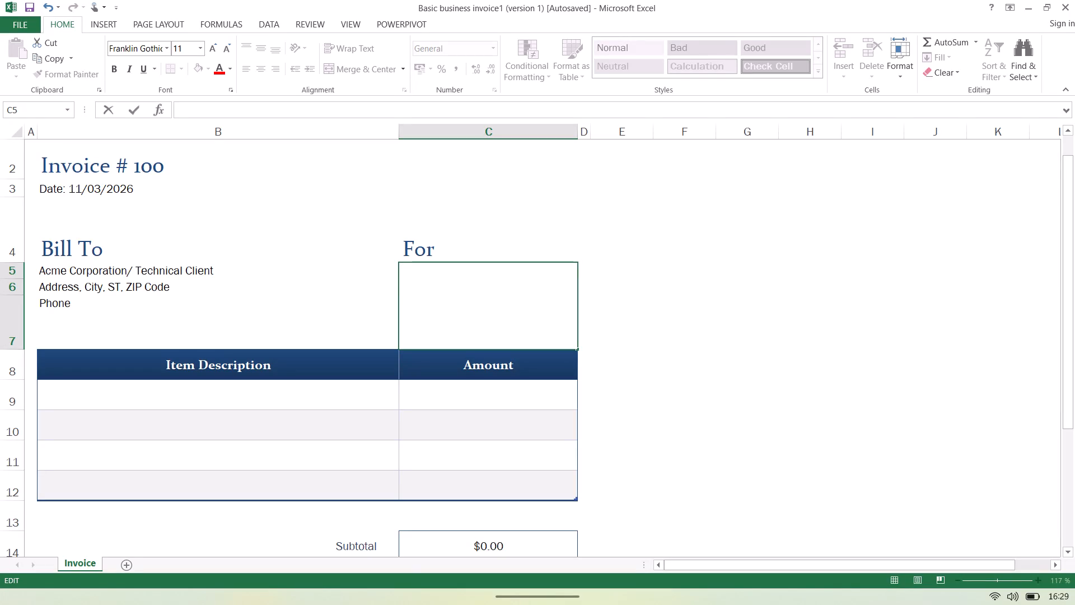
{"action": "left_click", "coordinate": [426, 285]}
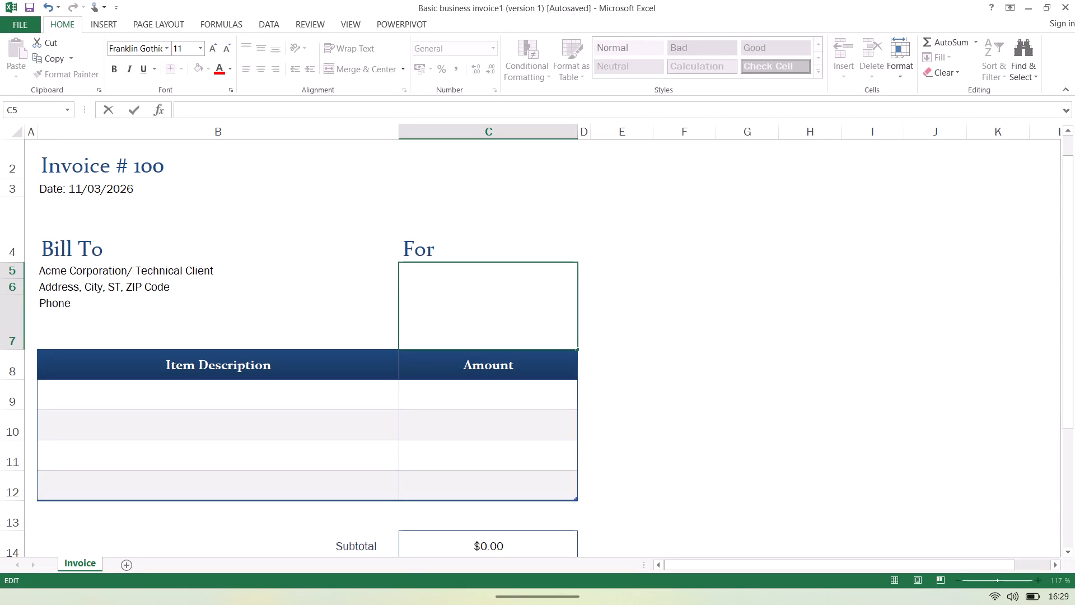
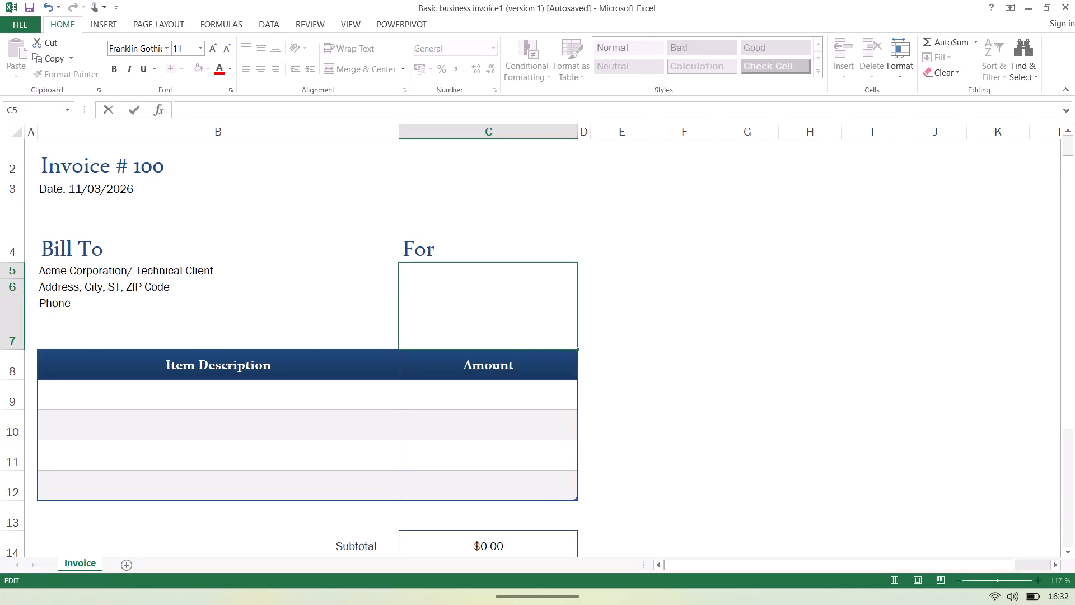
Finish editing the merged description cell under the For heading, leaving it blank.
{"action": "left_click", "coordinate": [747, 331]}
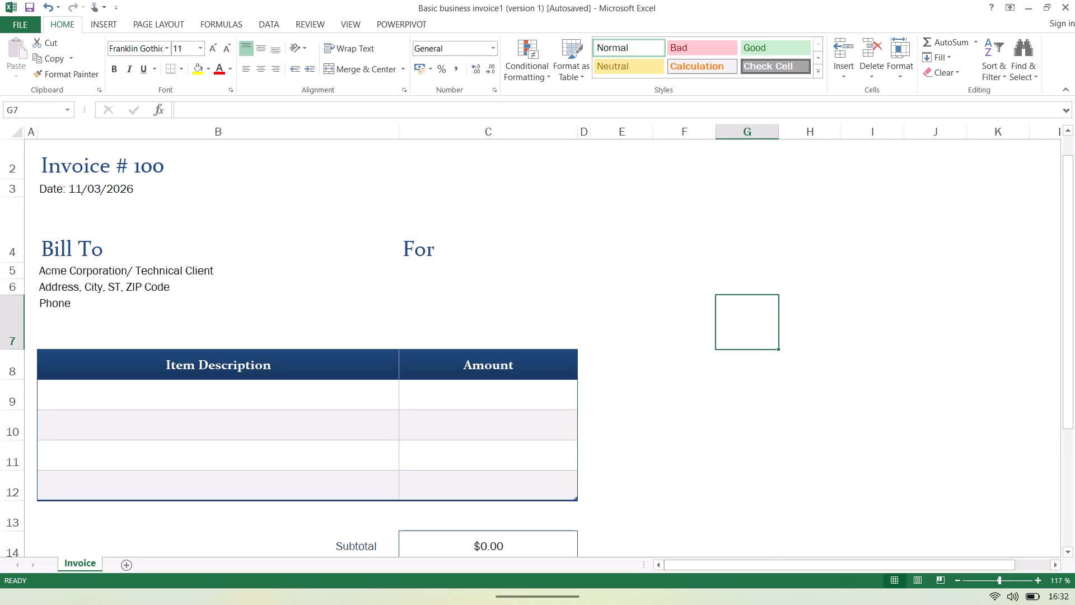
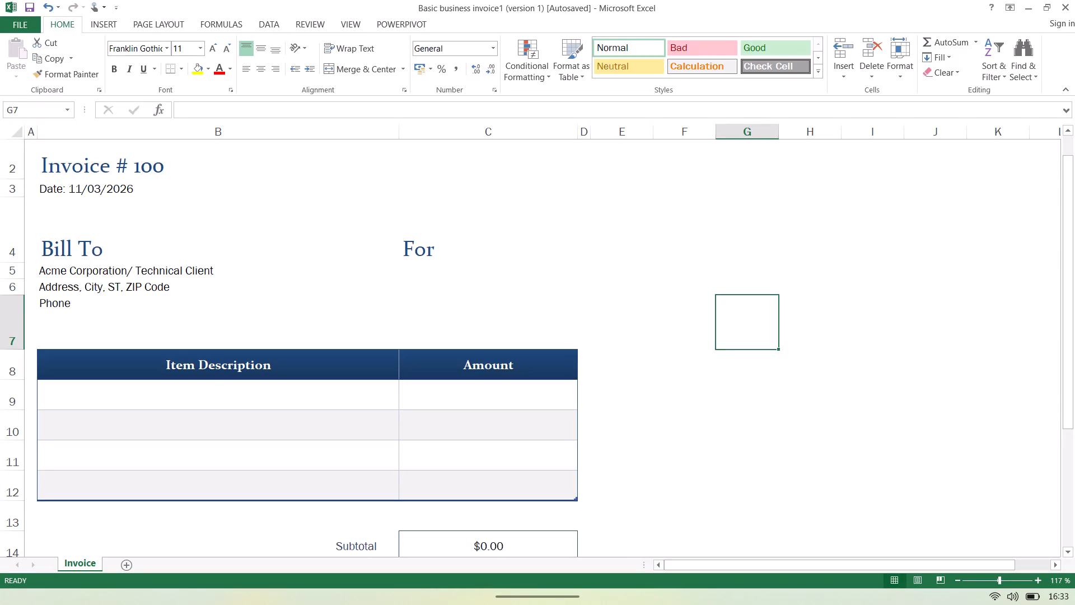
Open the blank merged description cell under the For heading for editing.
{"action": "left_click", "coordinate": [413, 287]}
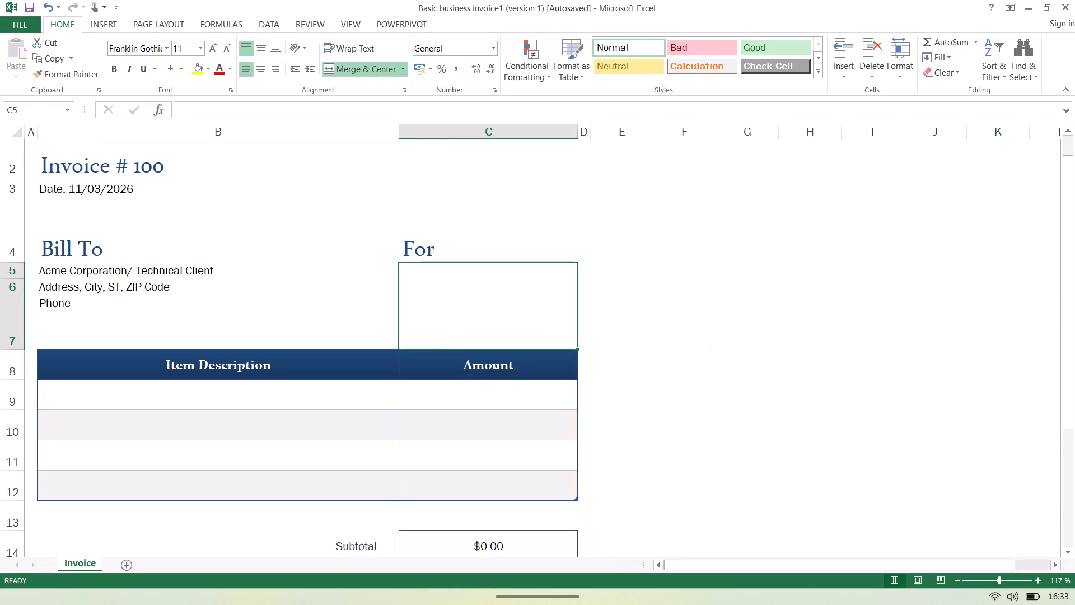
{"action": "double_click", "coordinate": [409, 277]}
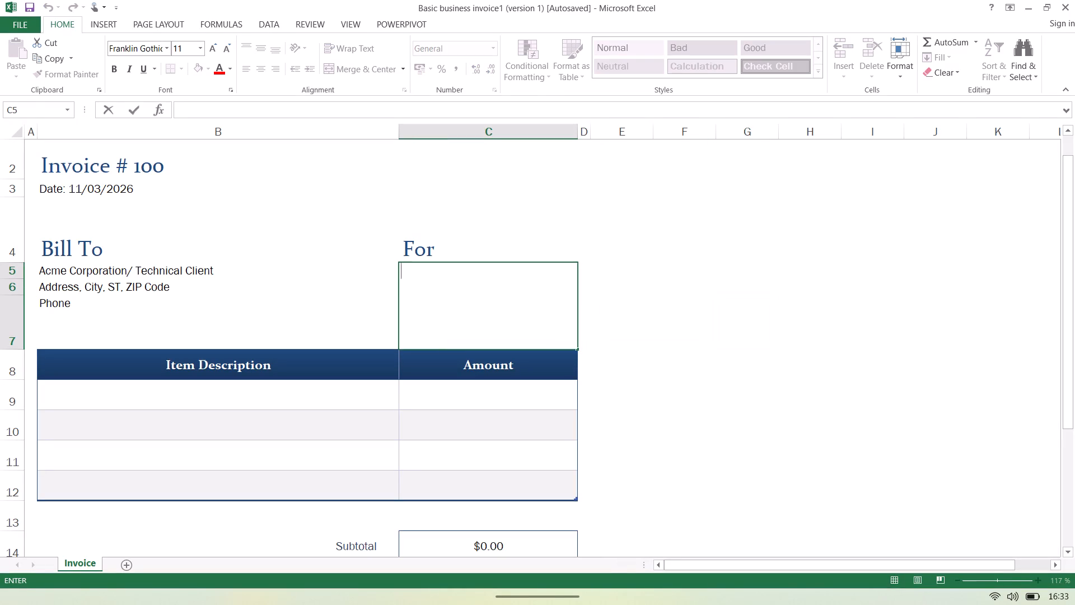
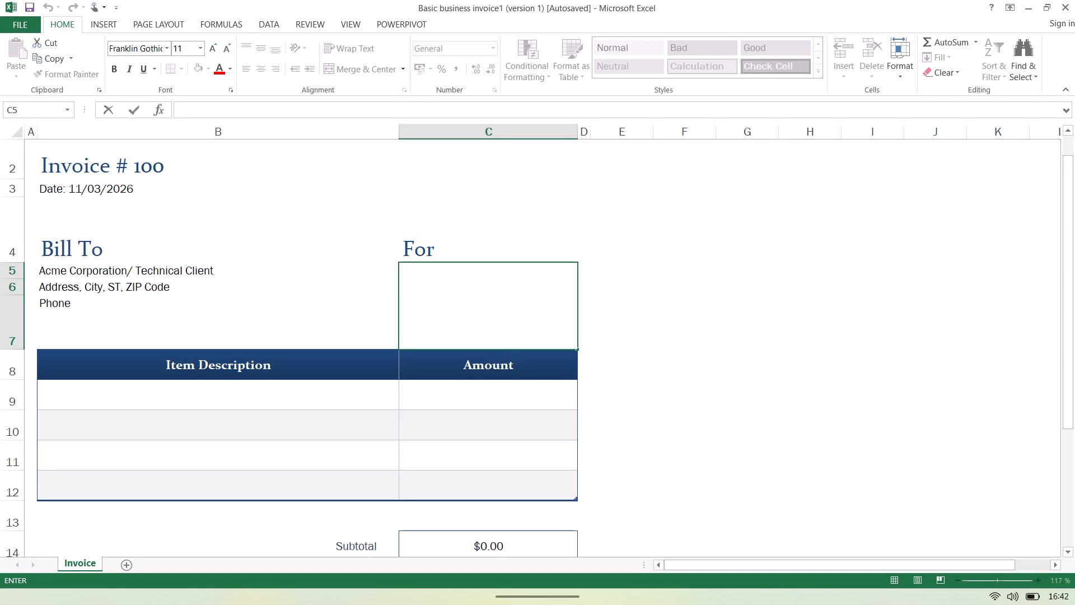
Enter the description text beginning "AI Eva" in the blank merged cell under the For heading.
{"action": "key", "text": "shift+a"}
{"action": "key", "text": "shift+i"}
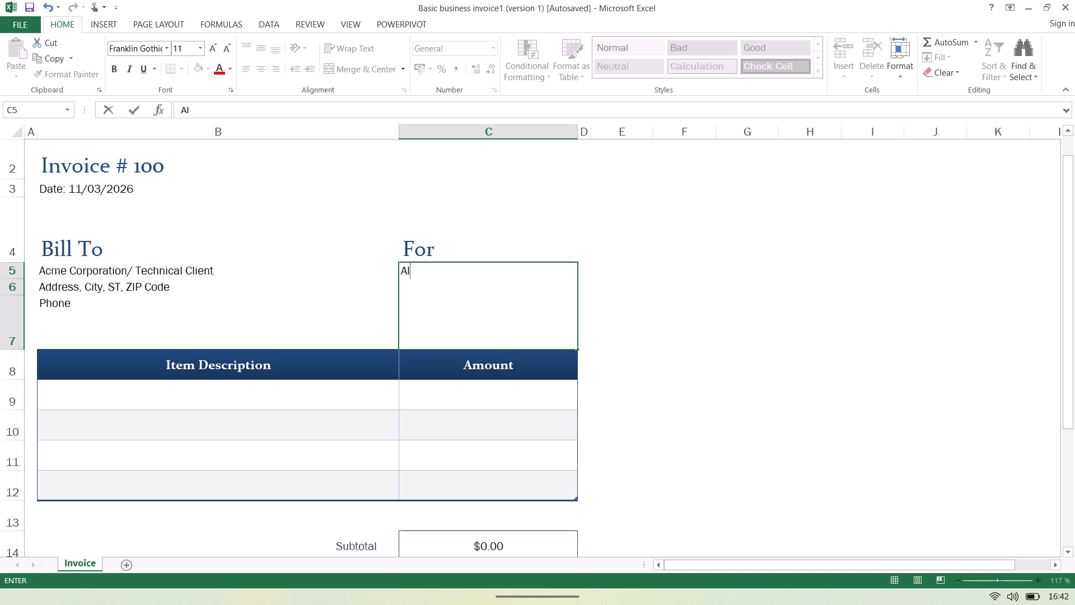
{"action": "key", "text": "space"}
{"action": "type", "text": "Eva"}
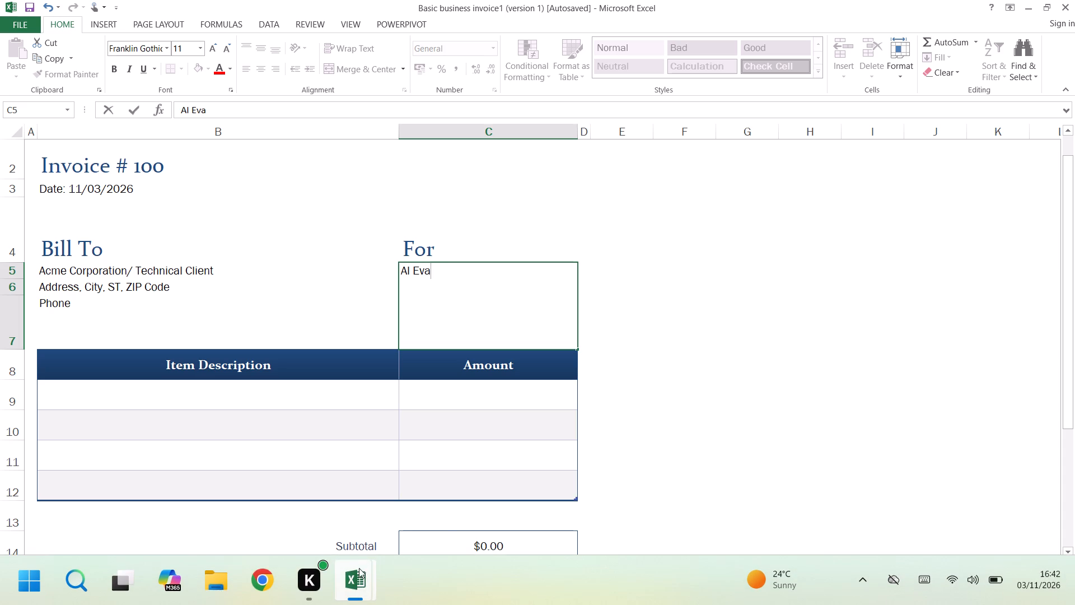